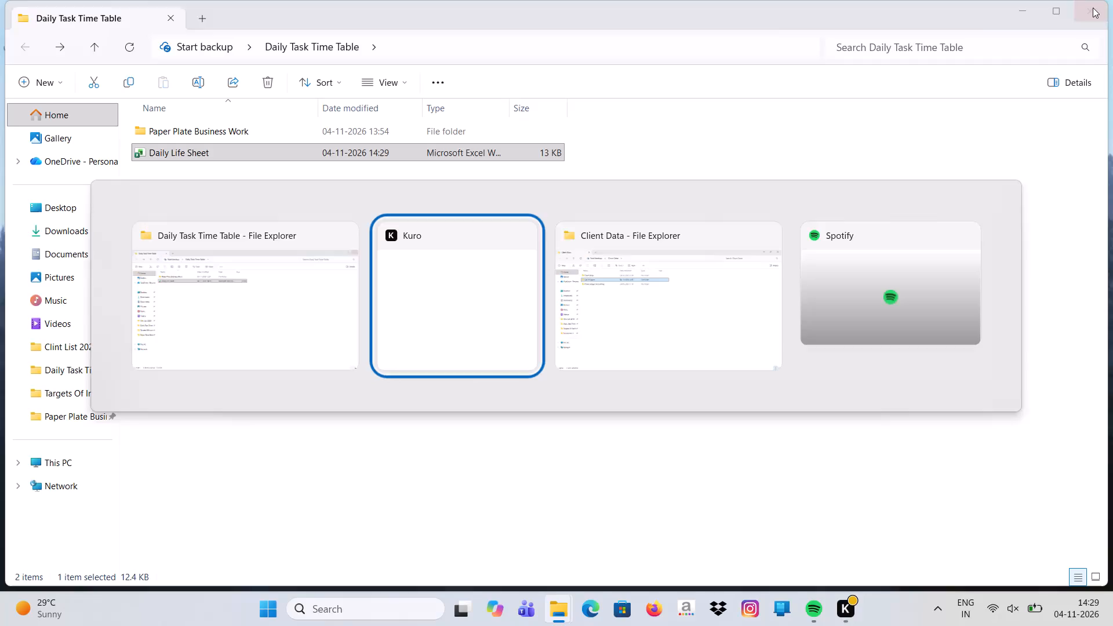
Open the Paper Plates Business workbook from the Targets Of Income folder within the Client Data folder.
key("alt+Tab")
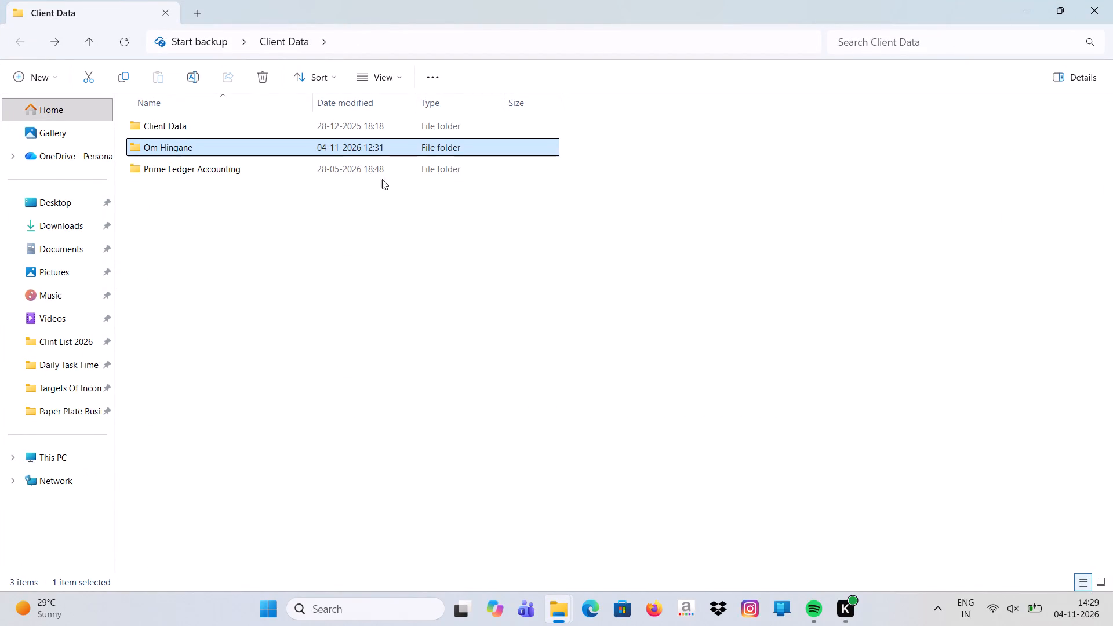
double_click(179, 142)
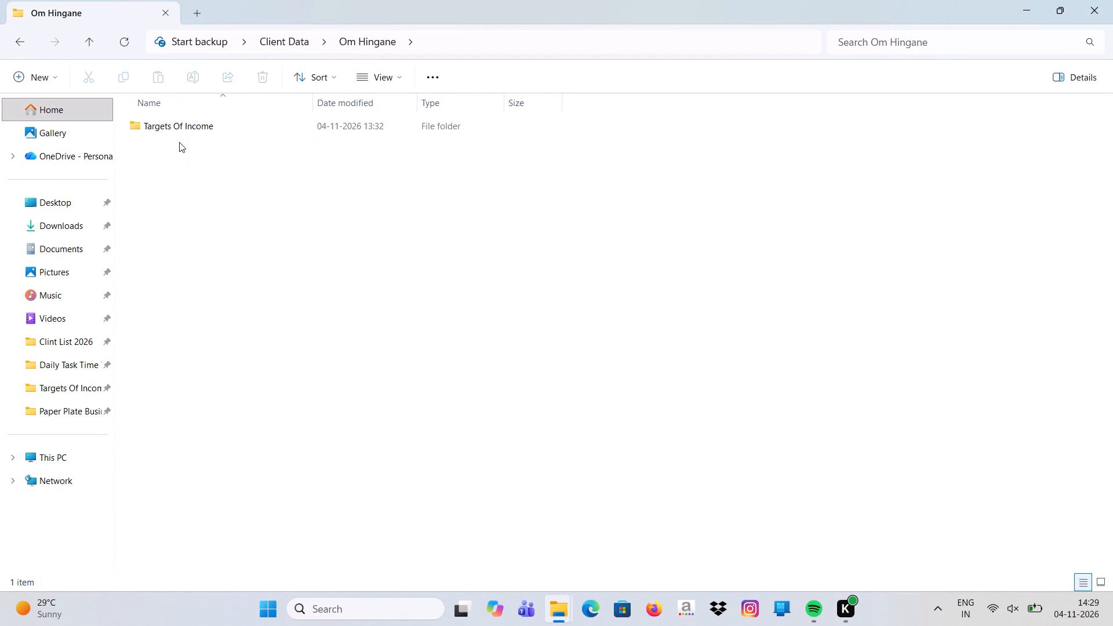
double_click(184, 126)
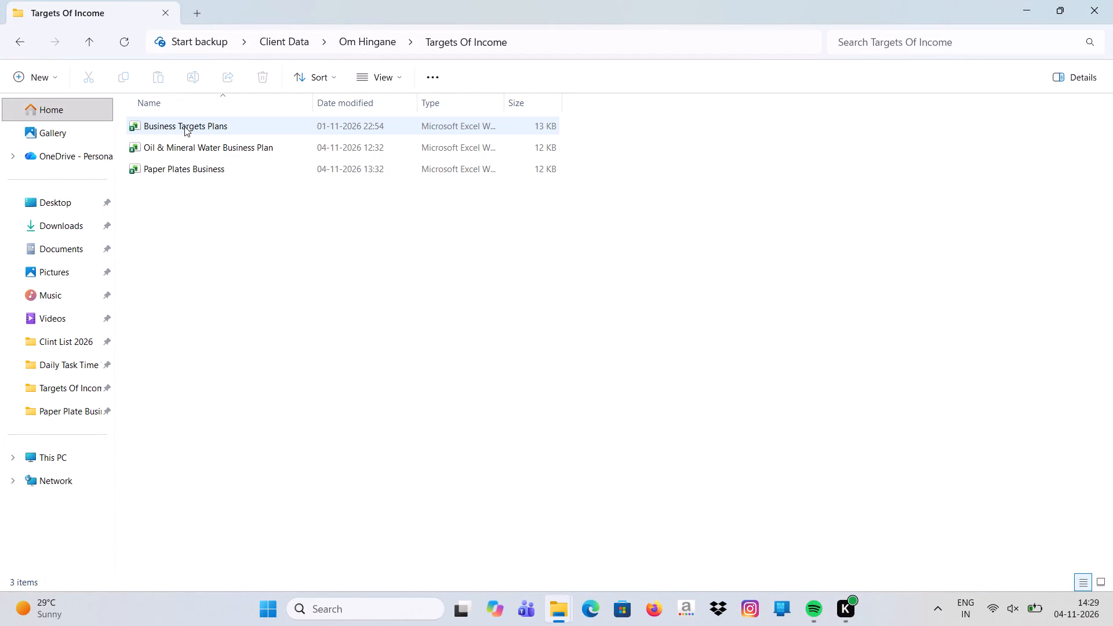
double_click(185, 170)
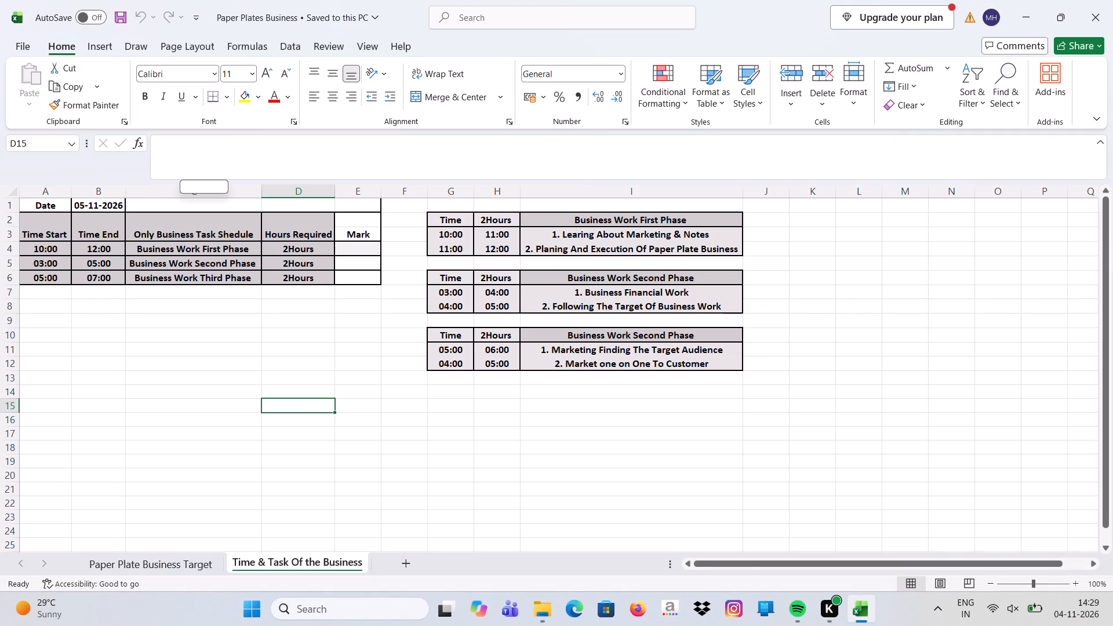
Check the Paper Plate Business Target sheet, then save and close the workbook.
left_click(173, 572)
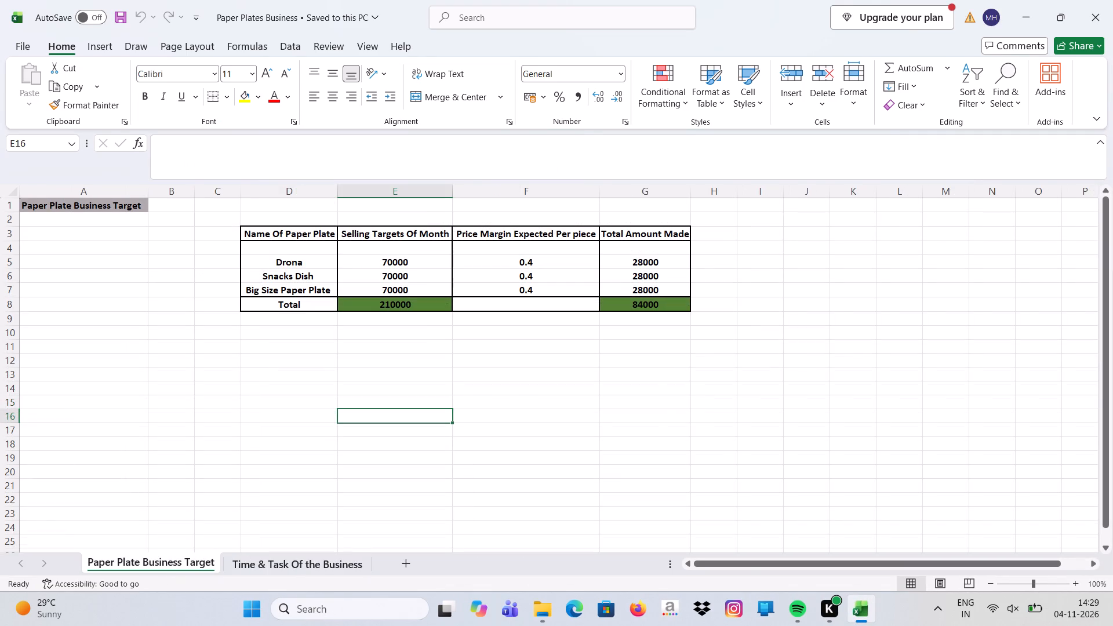
left_click(275, 385)
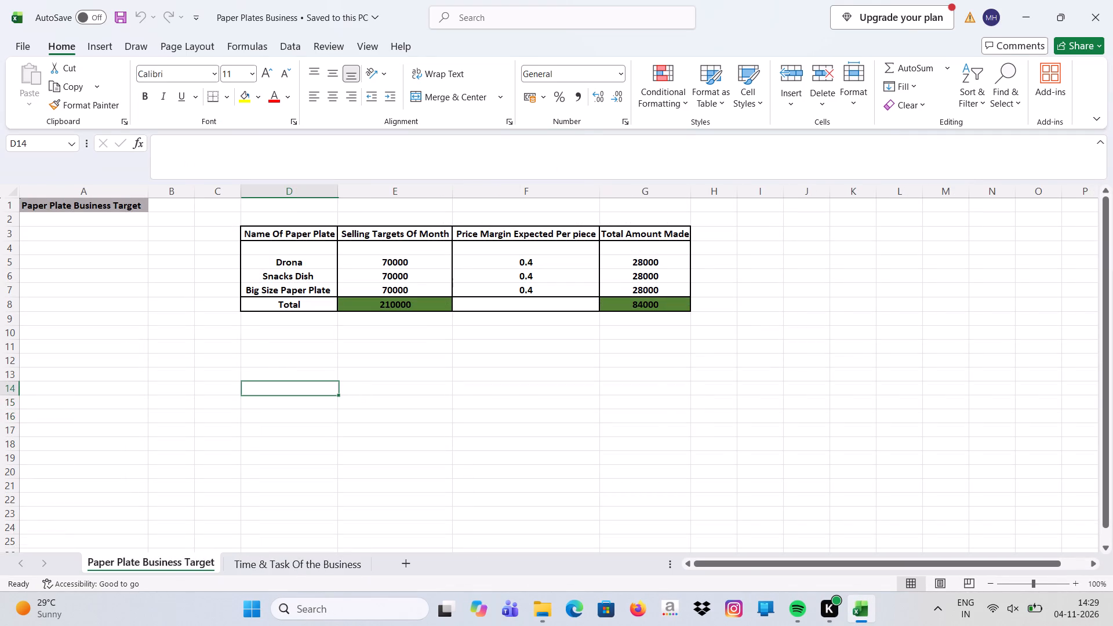
key("ctrl+s")
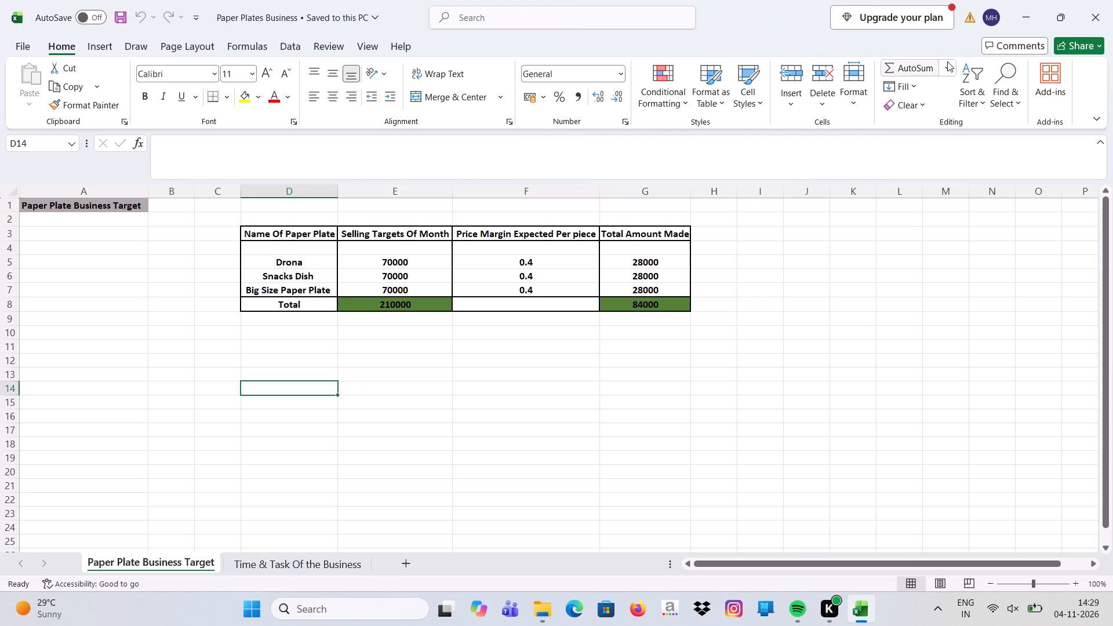
left_click(1088, 7)
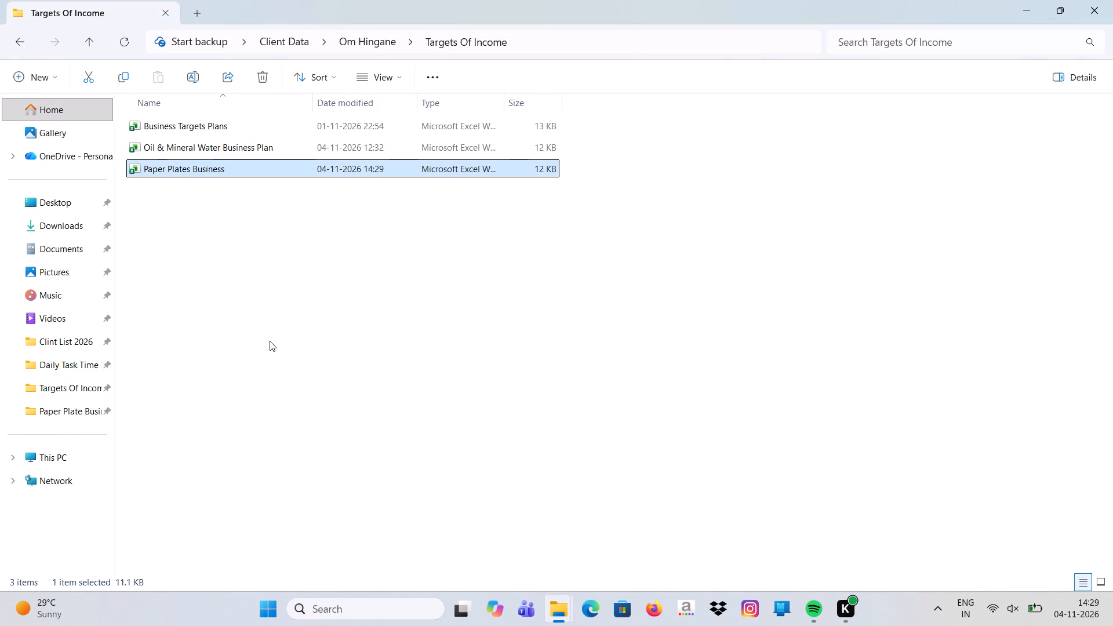
Open the Customer Names & Detail workbook from the Paper Plate Business Work folder in Daily Task Time Table.
key("alt+Left")
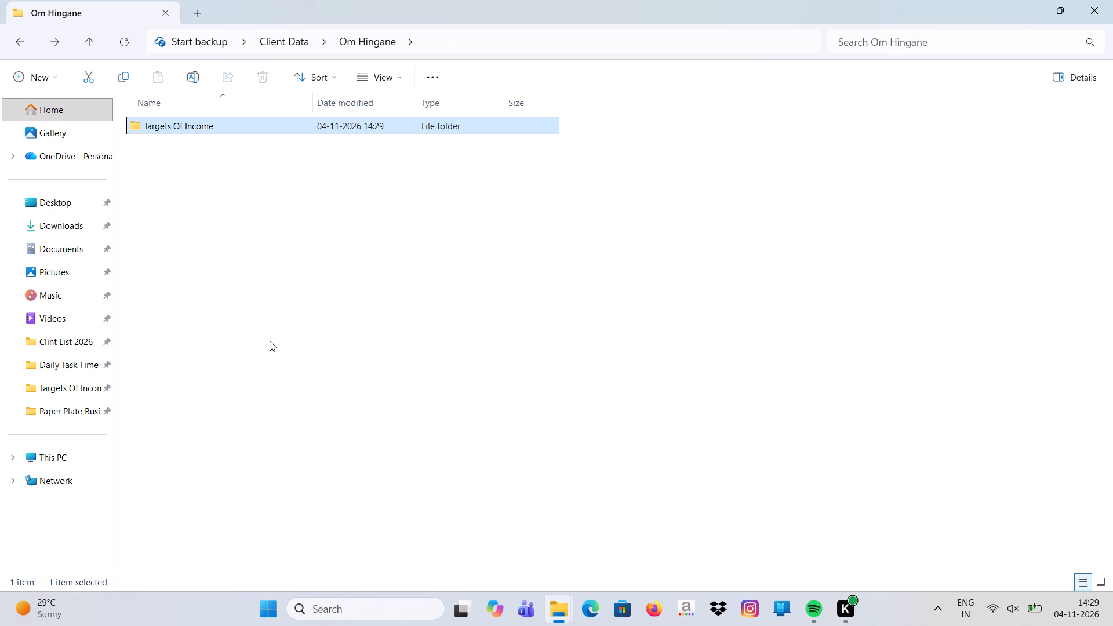
key("alt+Left")
key("alt+Tab")
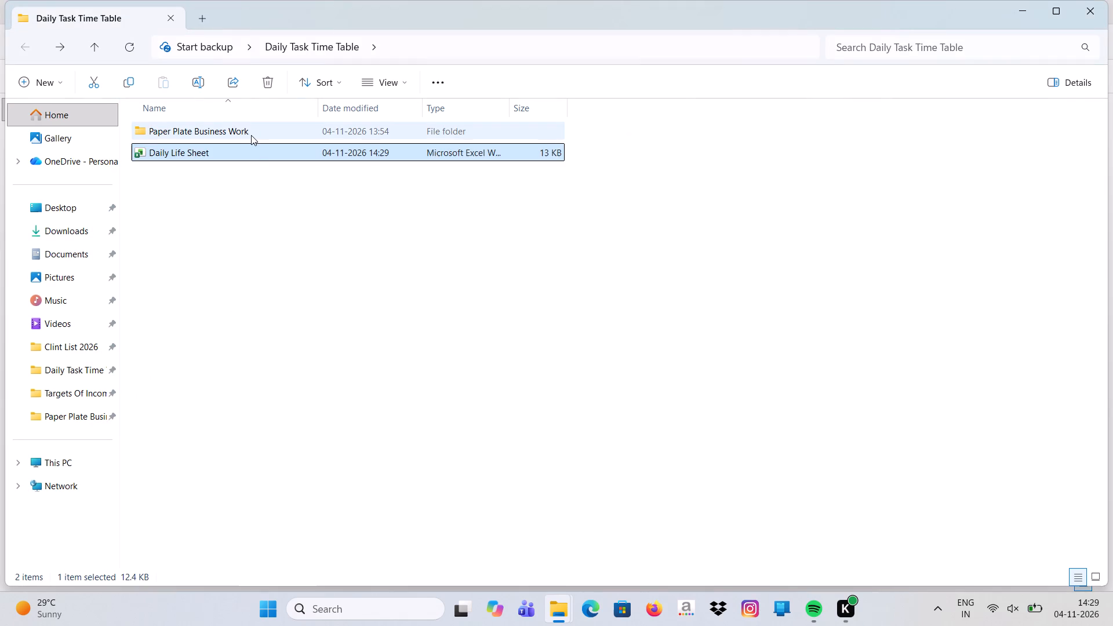
double_click(251, 135)
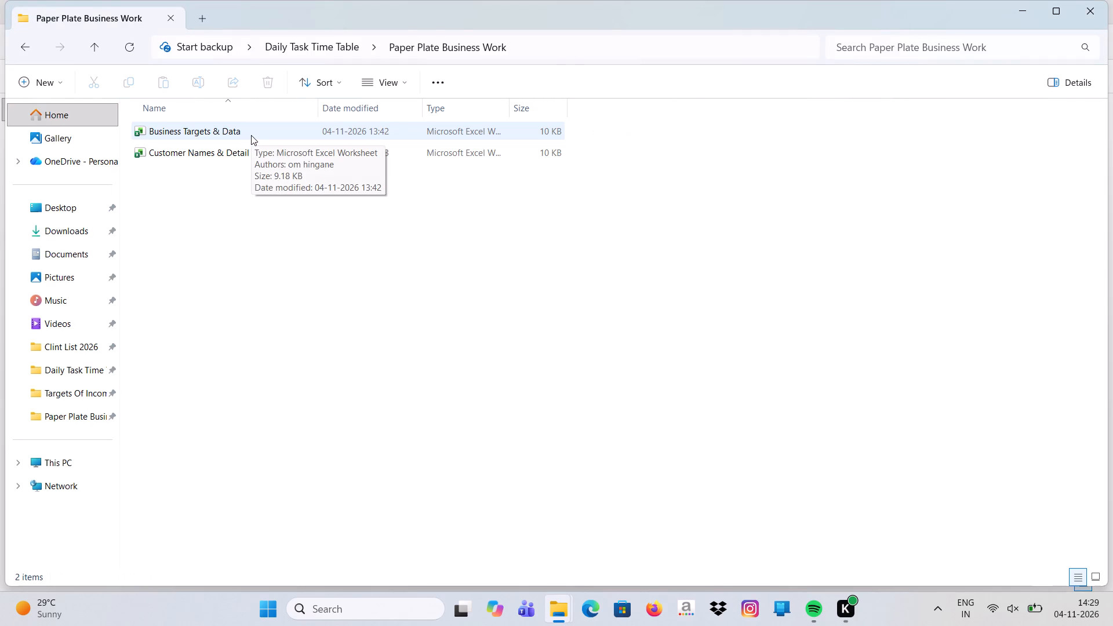
double_click(217, 155)
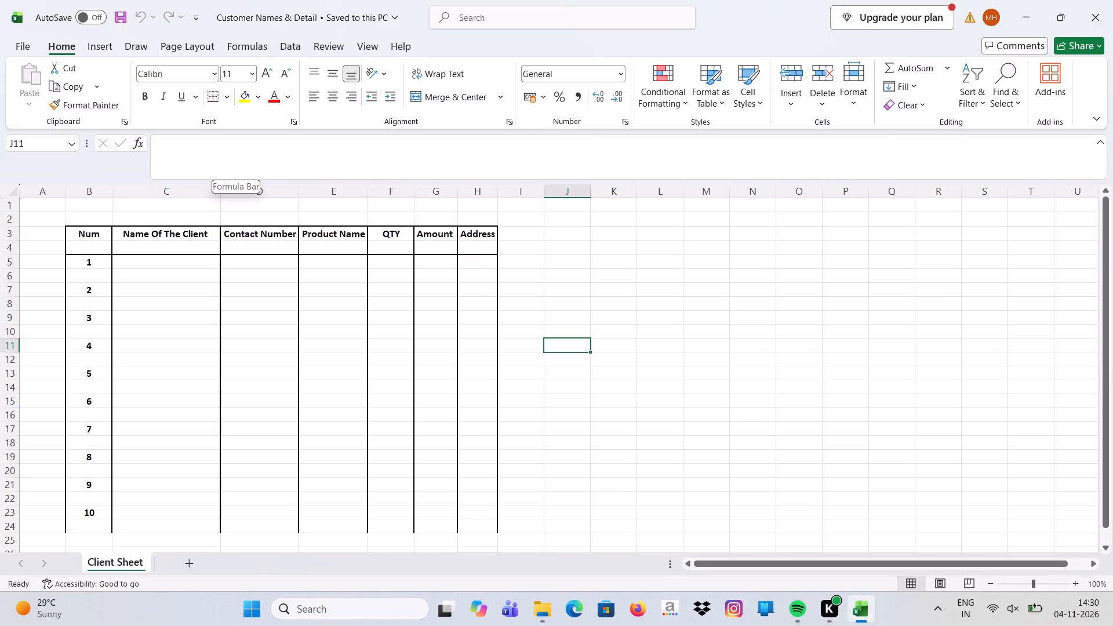
Look over the client table on the Client Sheet, from its headings to its last numbered row.
left_click(617, 279)
scroll(617, 279, "down", 1)
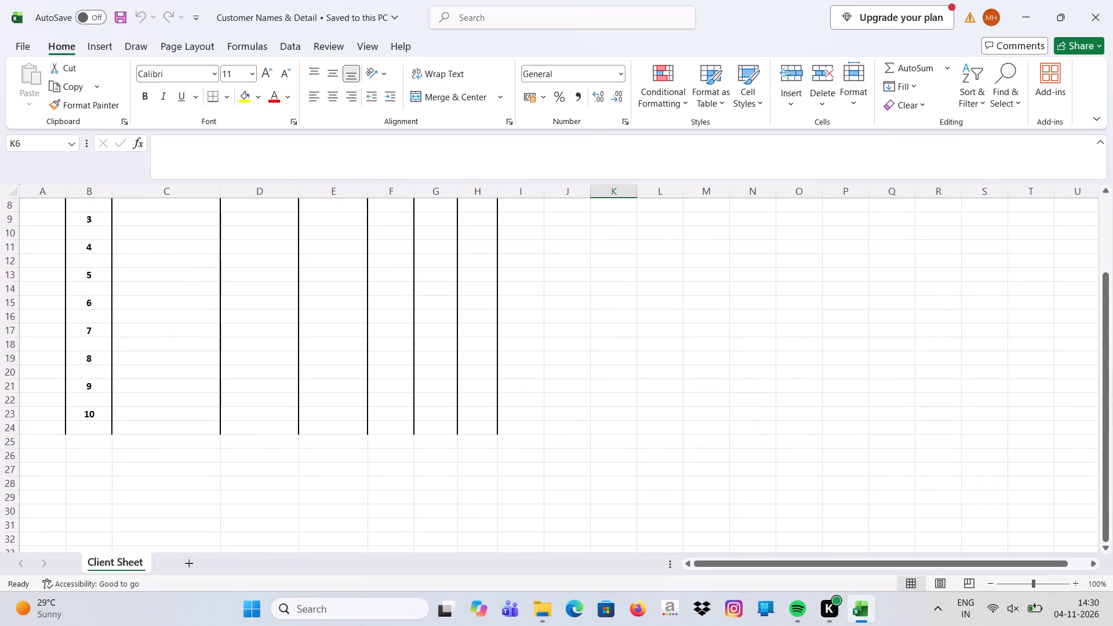
scroll(617, 279, "up", 1)
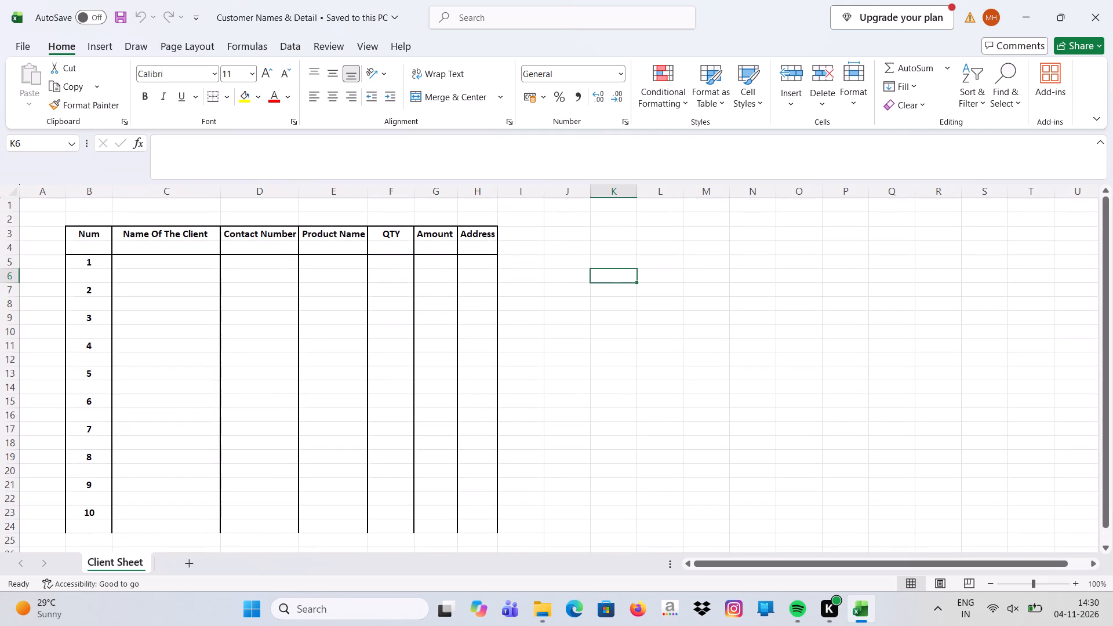
left_click(587, 308)
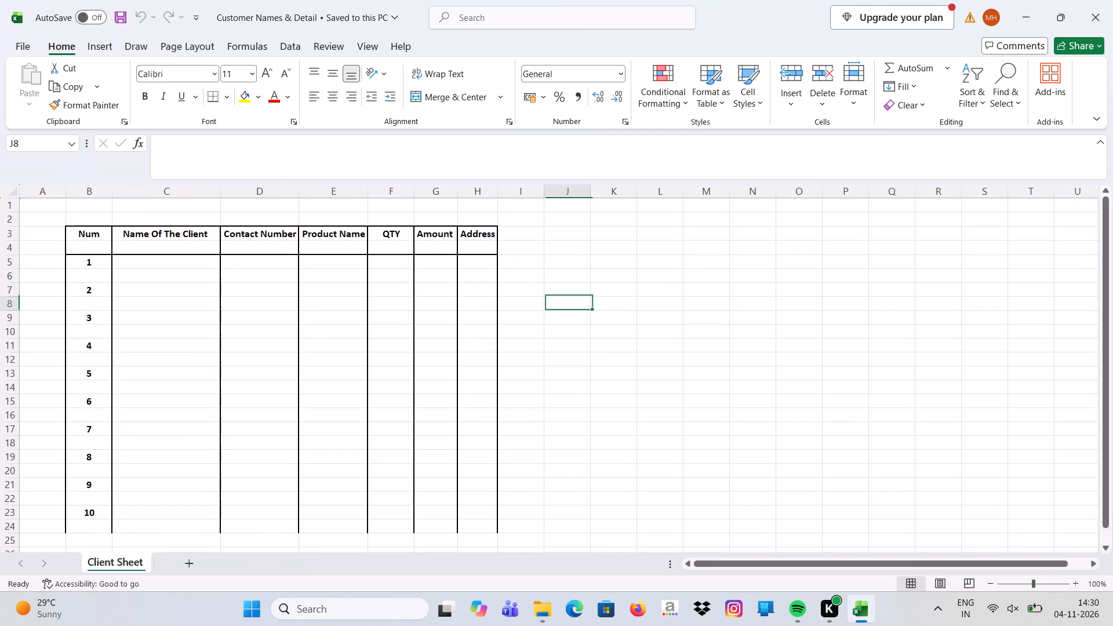
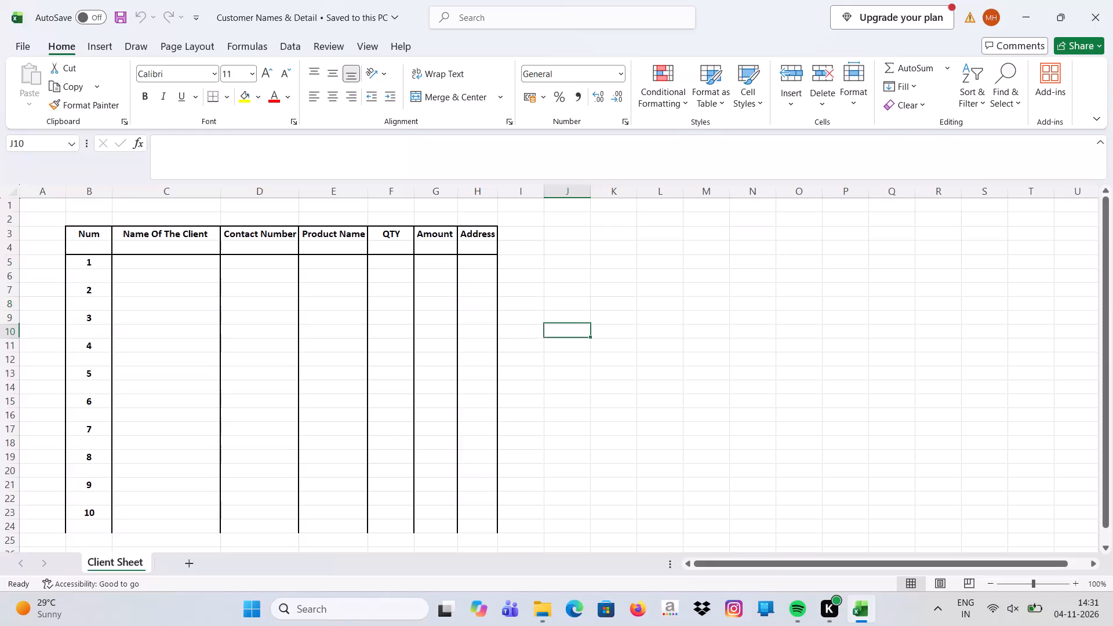
Save and close the Customer Names & Detail workbook.
key("ctrl+s")
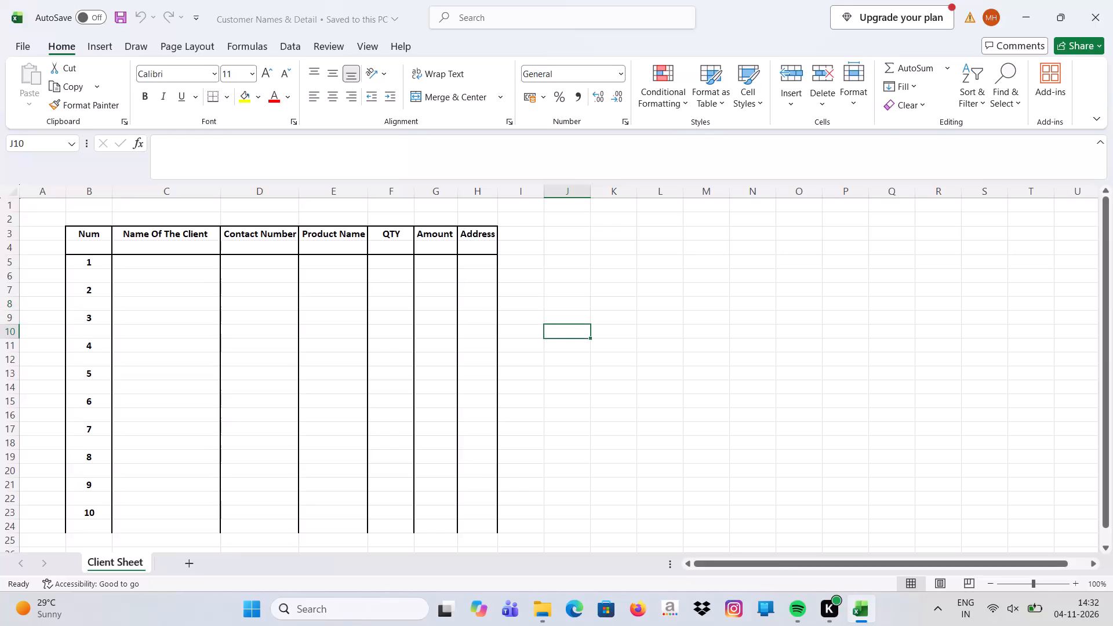
left_click(1099, 9)
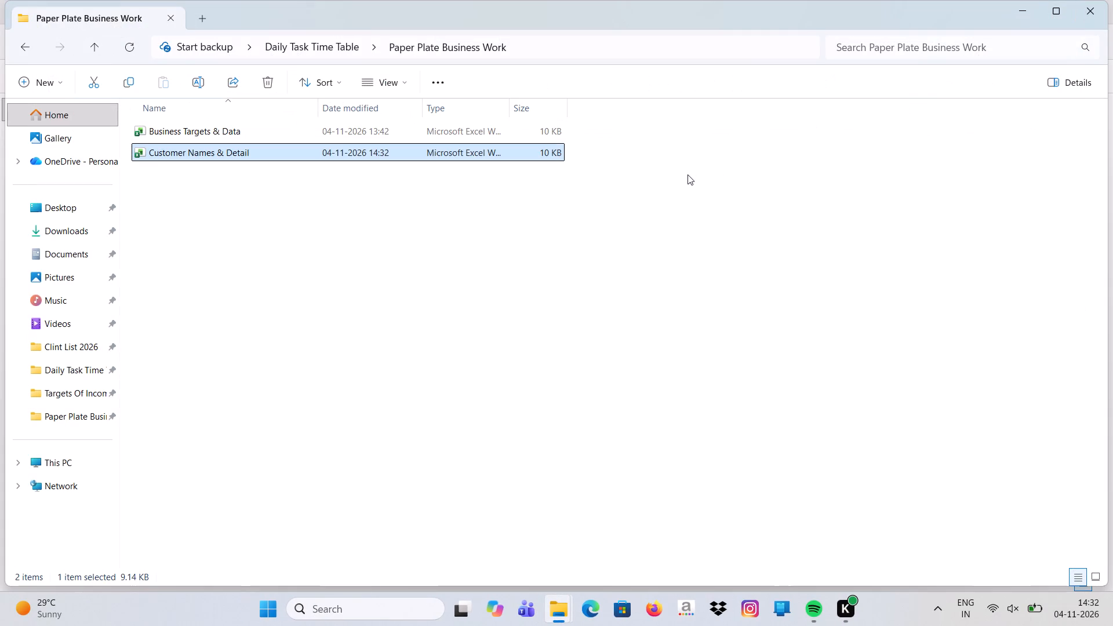
Create a new Excel worksheet file named Daily Target List in the Paper Plate Business Work folder.
right_click(241, 174)
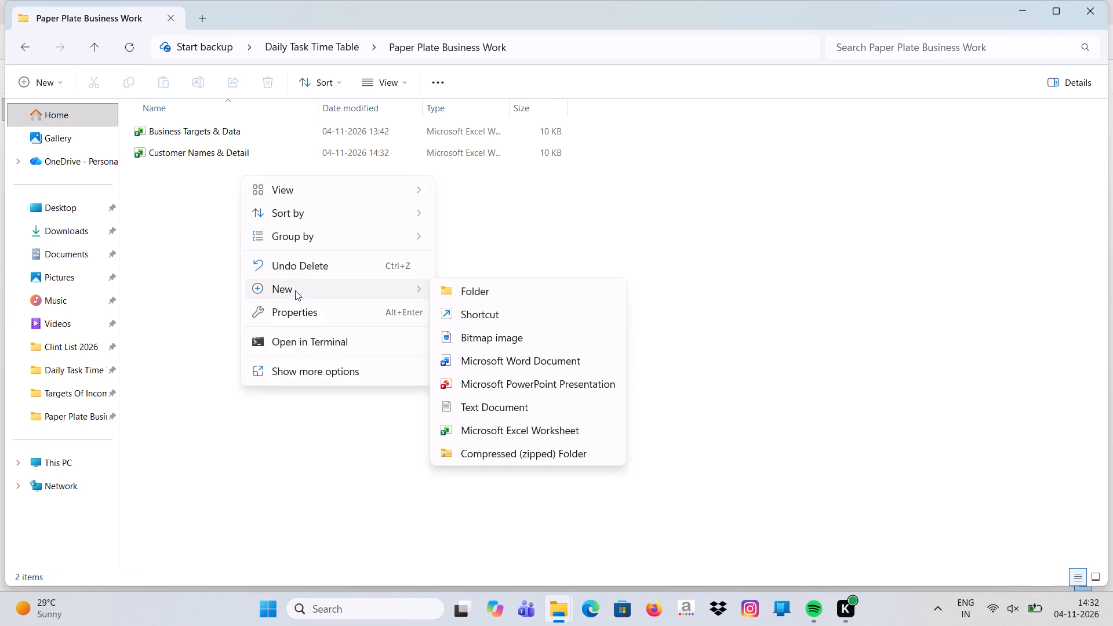
left_click(489, 434)
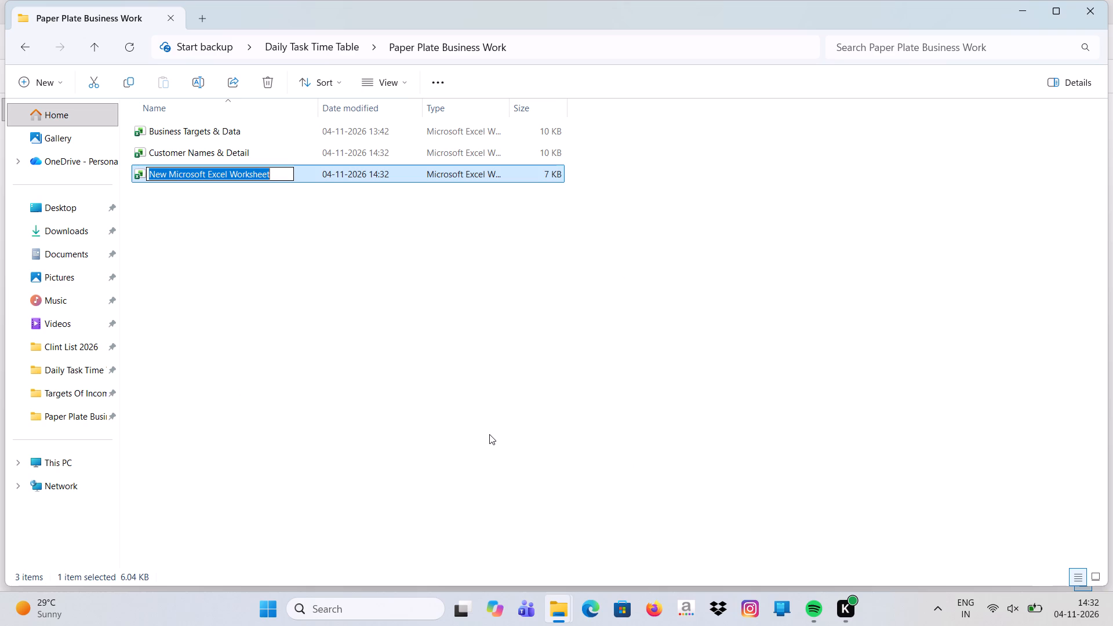
type("Daily")
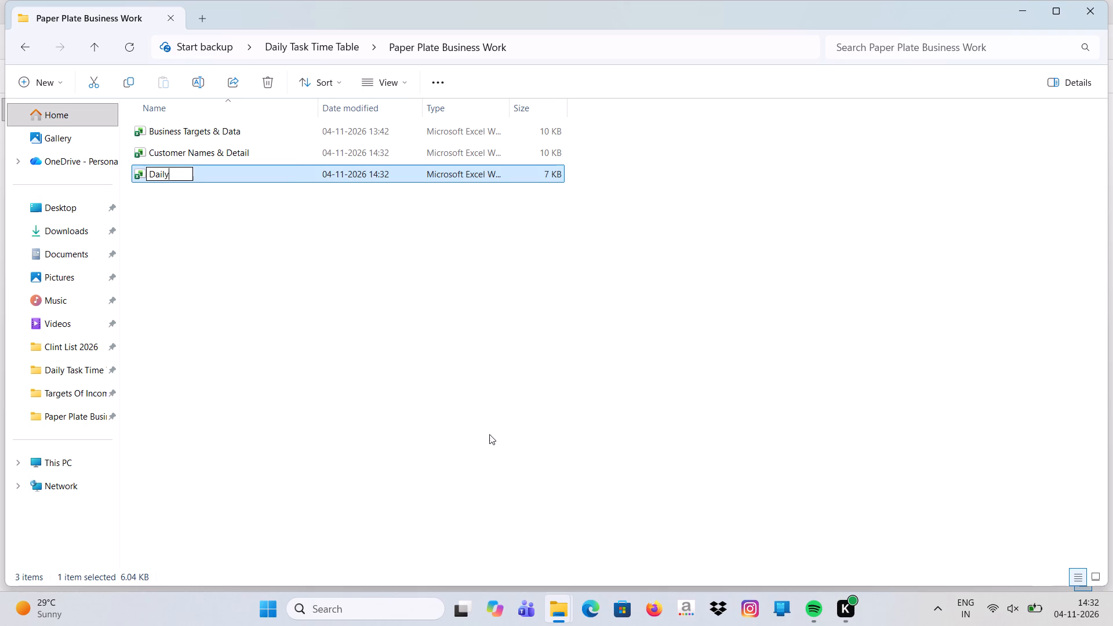
key("space")
type("Target")
key("space")
type("List")
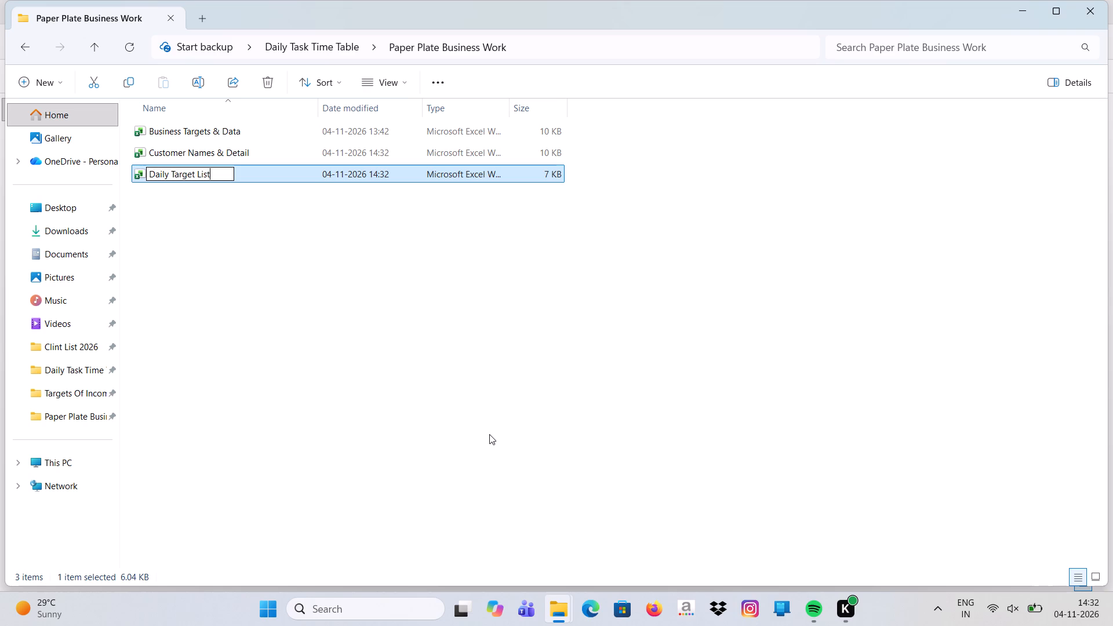
key("Return")
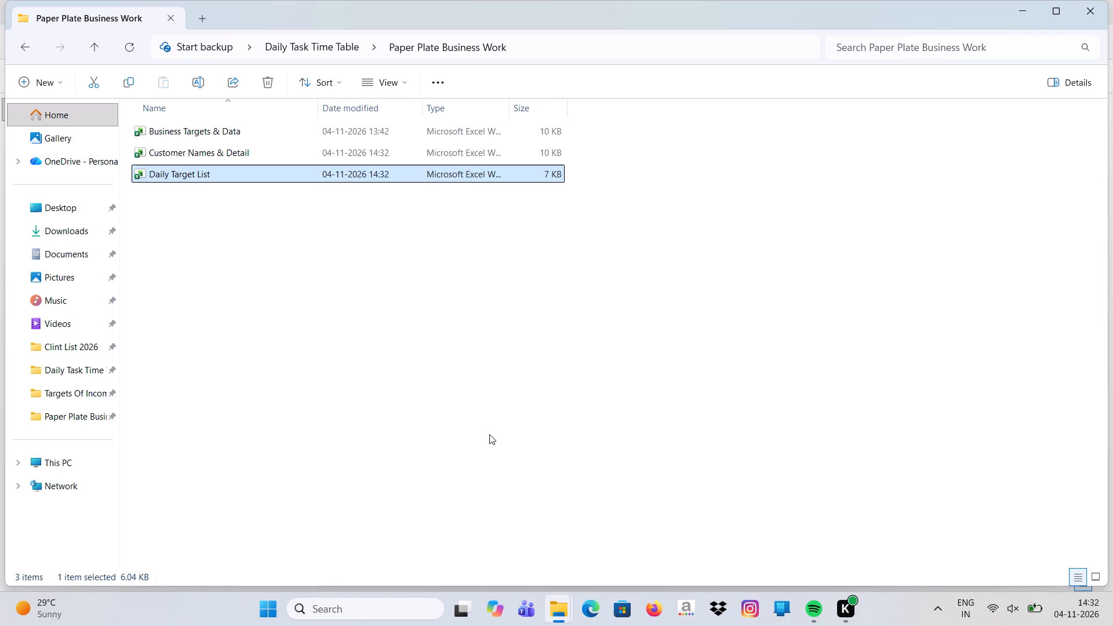
Open the new Daily Target List workbook.
key("Return")
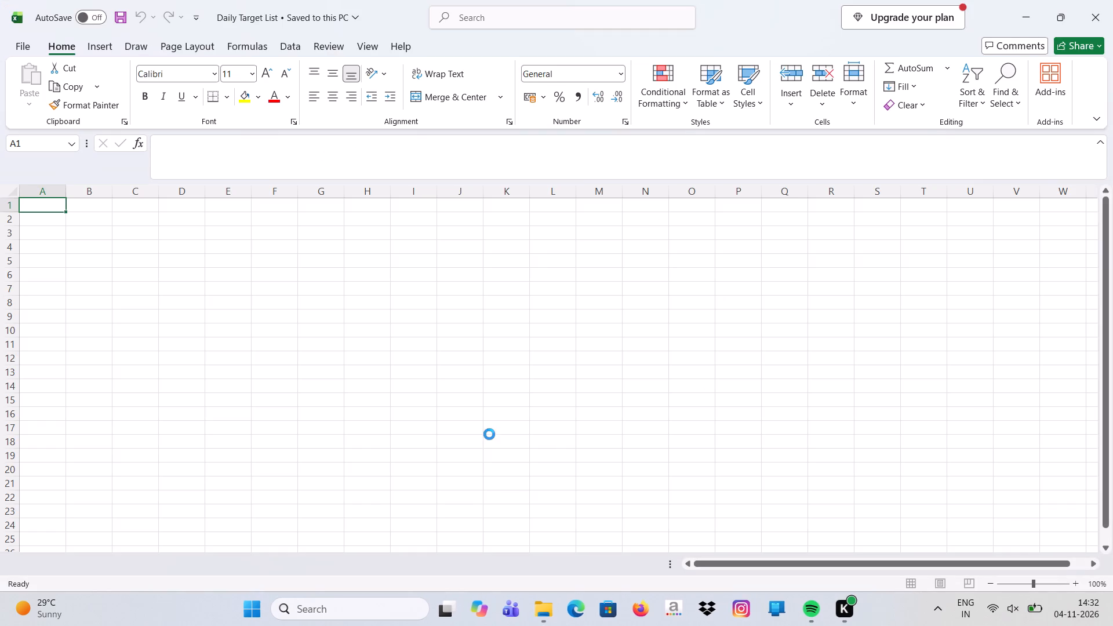
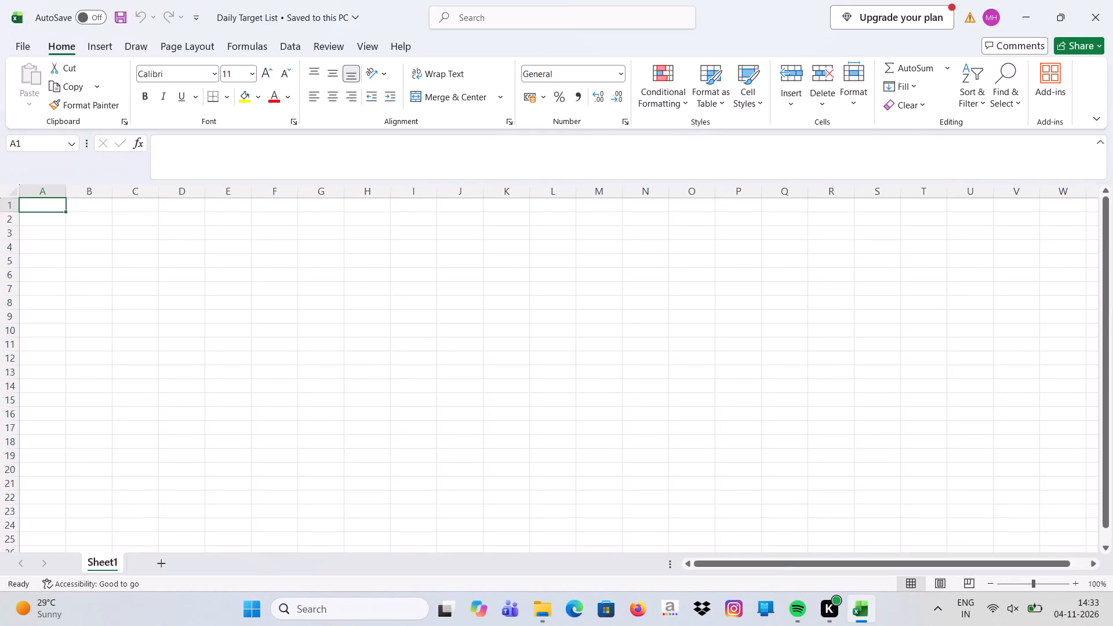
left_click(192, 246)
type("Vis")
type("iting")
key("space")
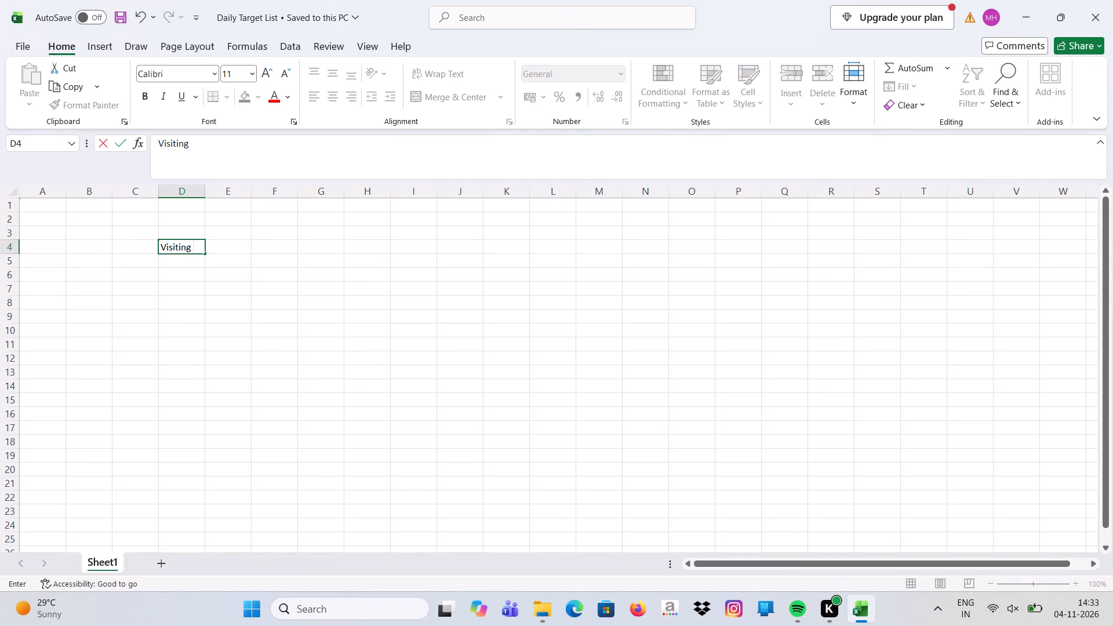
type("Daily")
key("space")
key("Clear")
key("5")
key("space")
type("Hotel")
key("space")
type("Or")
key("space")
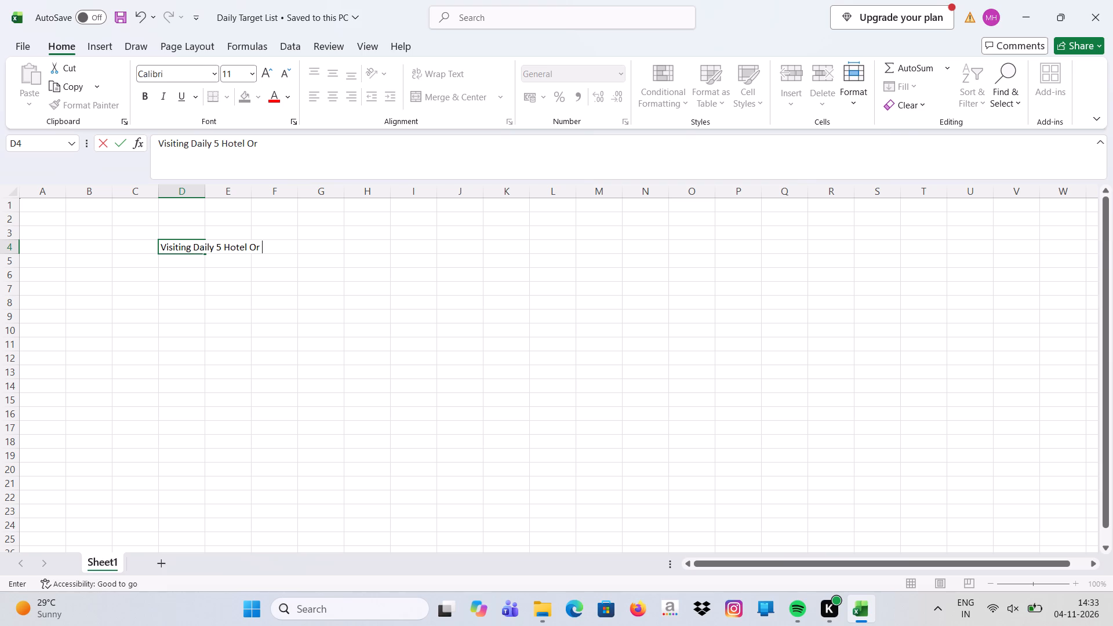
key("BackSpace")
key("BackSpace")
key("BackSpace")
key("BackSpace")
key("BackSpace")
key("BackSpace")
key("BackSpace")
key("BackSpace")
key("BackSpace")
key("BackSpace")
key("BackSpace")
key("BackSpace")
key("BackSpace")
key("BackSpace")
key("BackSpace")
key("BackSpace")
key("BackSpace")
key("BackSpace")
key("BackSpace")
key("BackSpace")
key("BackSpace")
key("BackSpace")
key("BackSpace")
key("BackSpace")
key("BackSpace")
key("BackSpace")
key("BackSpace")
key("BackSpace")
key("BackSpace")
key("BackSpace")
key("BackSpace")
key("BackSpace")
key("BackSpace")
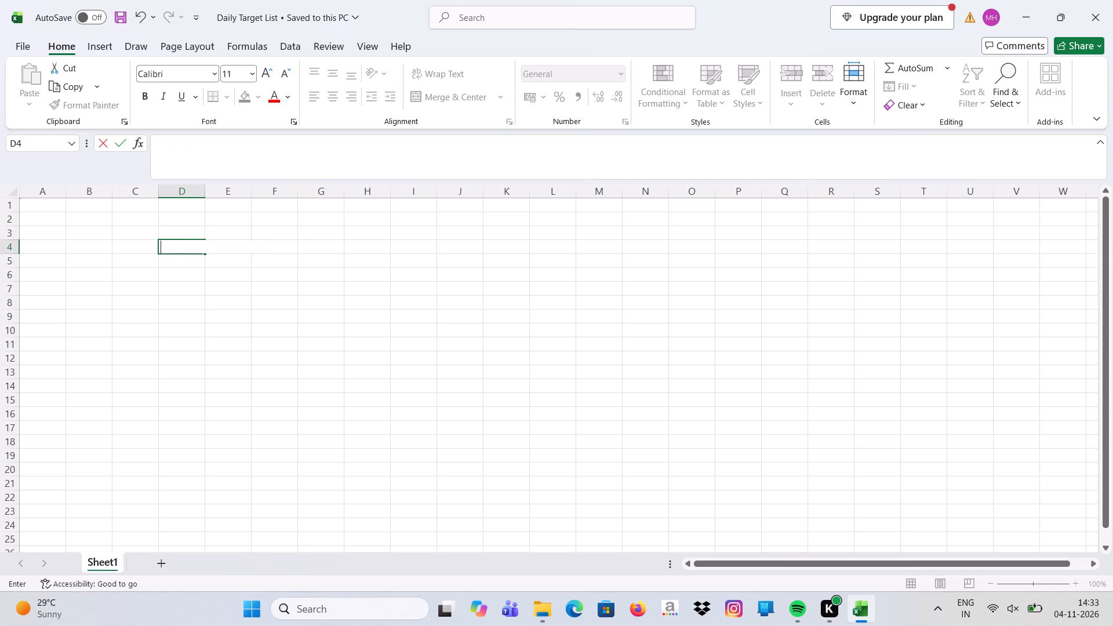
Enter the heading "Daily Target Is 5 Outlet" in cell D4 and auto-fit column D to it.
type("Daily")
key("space")
type("Target")
key("space")
type("Is")
key("space")
double_click(204, 189)
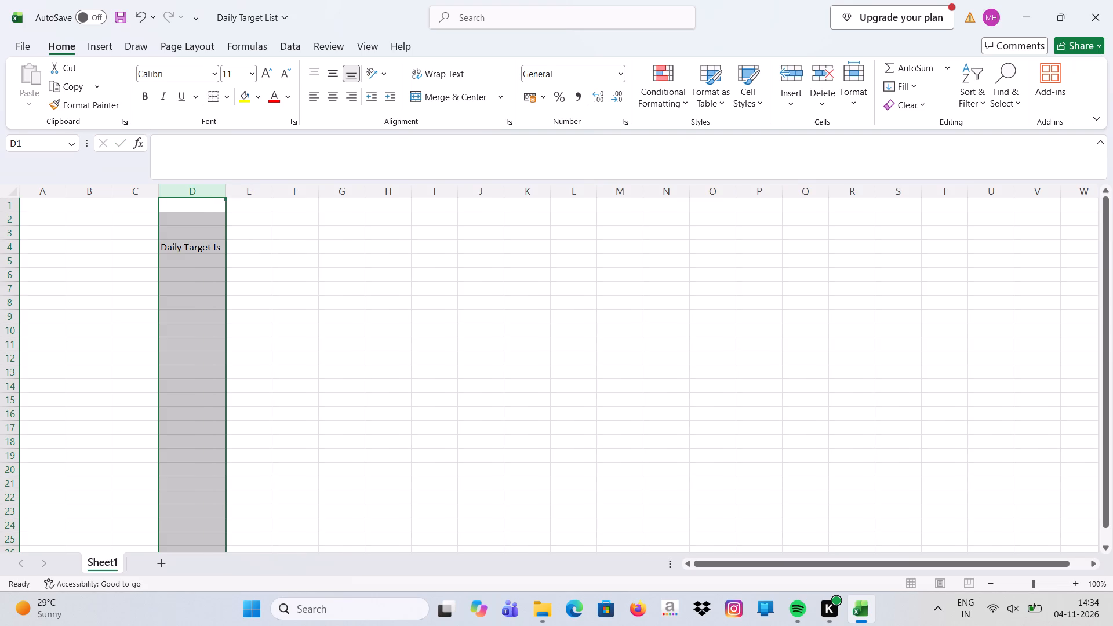
left_click(205, 242)
left_click(244, 134)
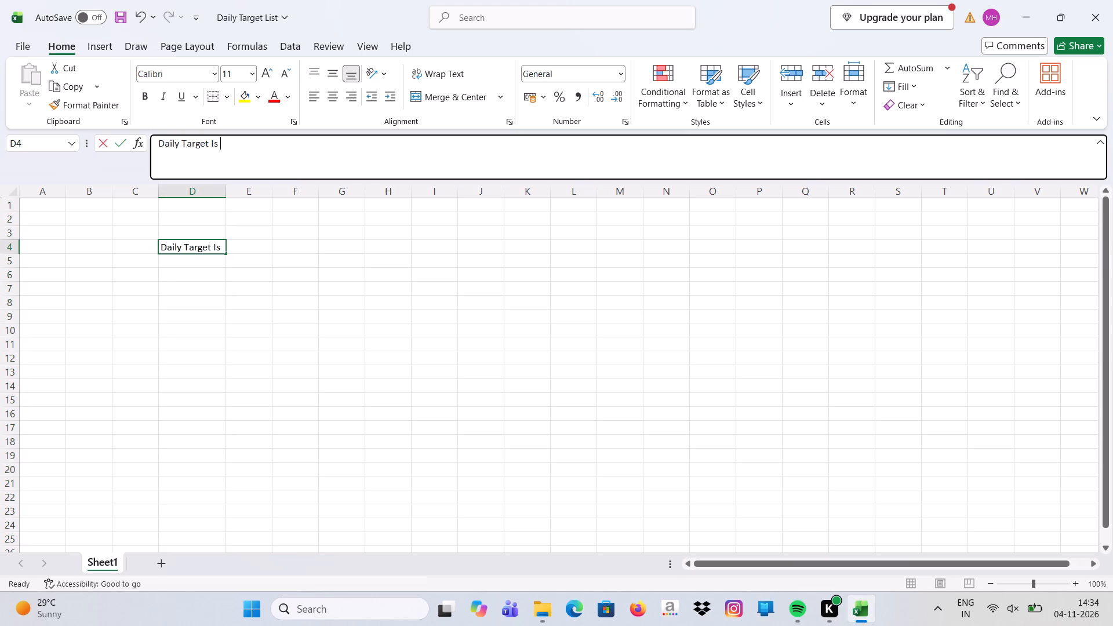
type("5")
key("space")
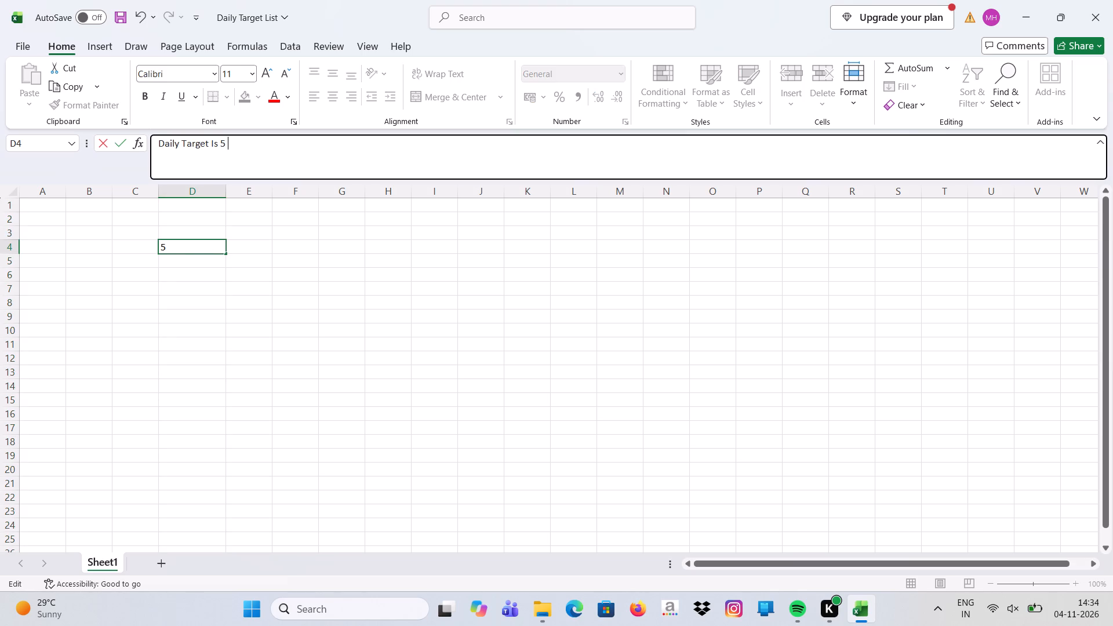
type("Out")
key("space")
key("BackSpace")
type("Let")
key("BackSpace")
key("BackSpace")
key("BackSpace")
type("let")
key("Return")
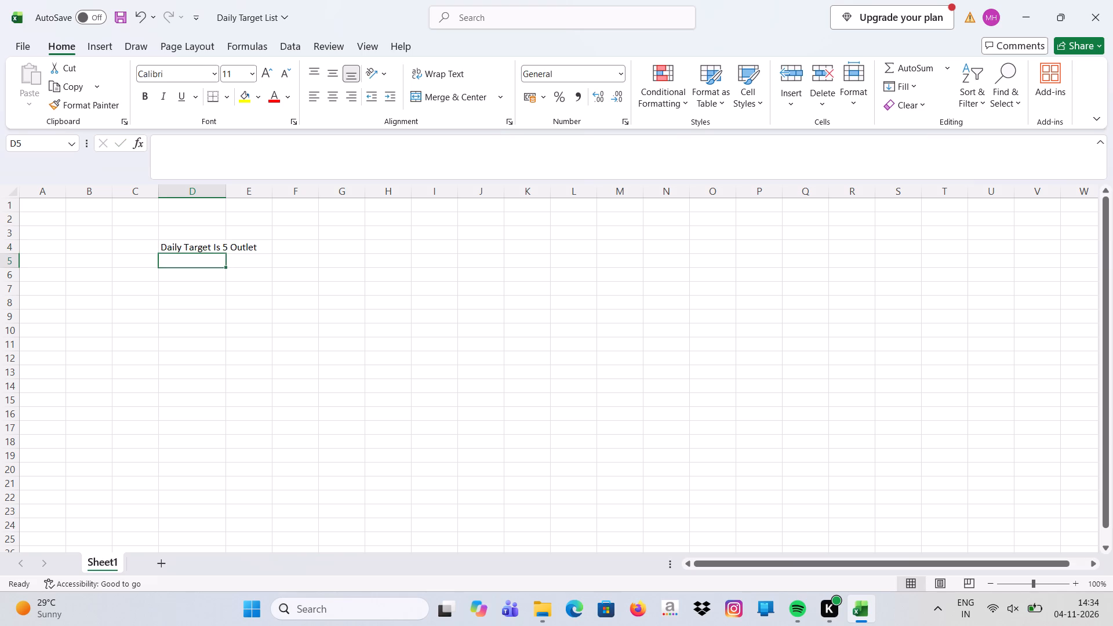
double_click(228, 190)
Enter the date 5-11-2026 in cell D6, below the daily target heading.
left_click(225, 280)
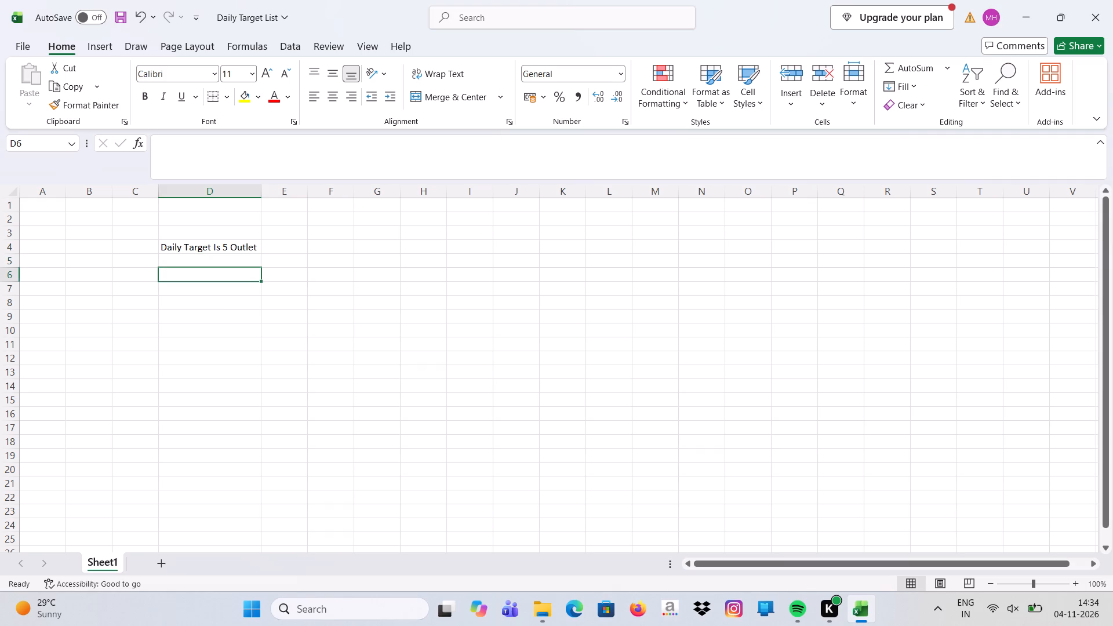
key("5")
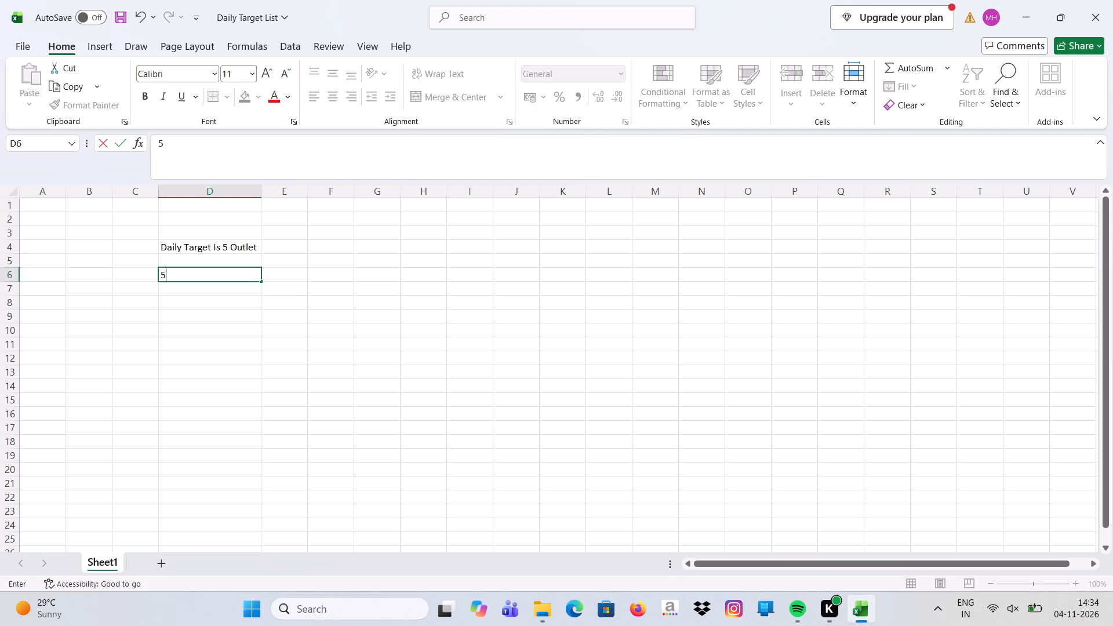
key("minus")
type("11-")
type("2026")
key("Return")
Enter the heading "Taget Of Pieces" in cell E4 and auto-fit column E to it.
key("Right")
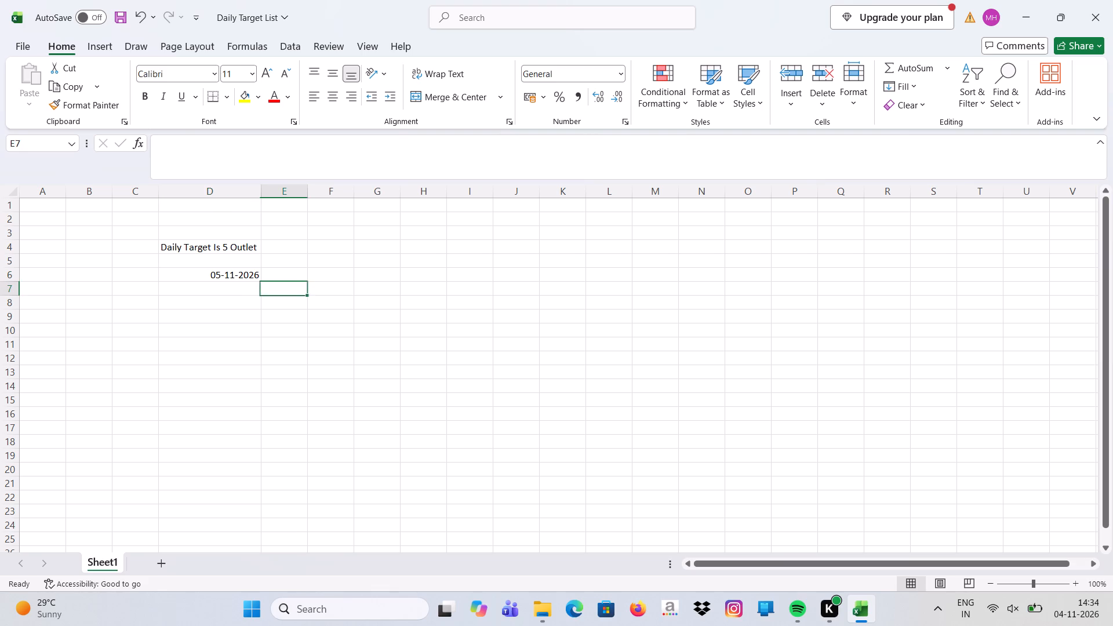
key("Up")
key("Up")
key("Up")
type("Taget")
key("space")
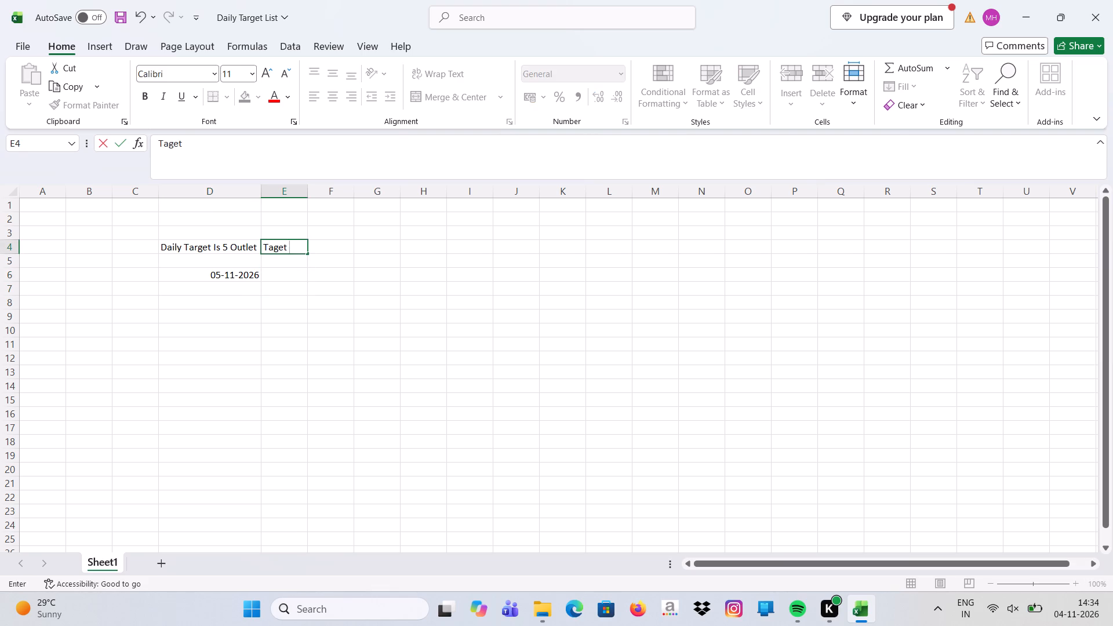
type("Of")
key("space")
type("Pe")
key("BackSpace")
type("aper")
key("space")
key("BackSpace")
key("BackSpace")
key("BackSpace")
key("BackSpace")
key("BackSpace")
key("BackSpace")
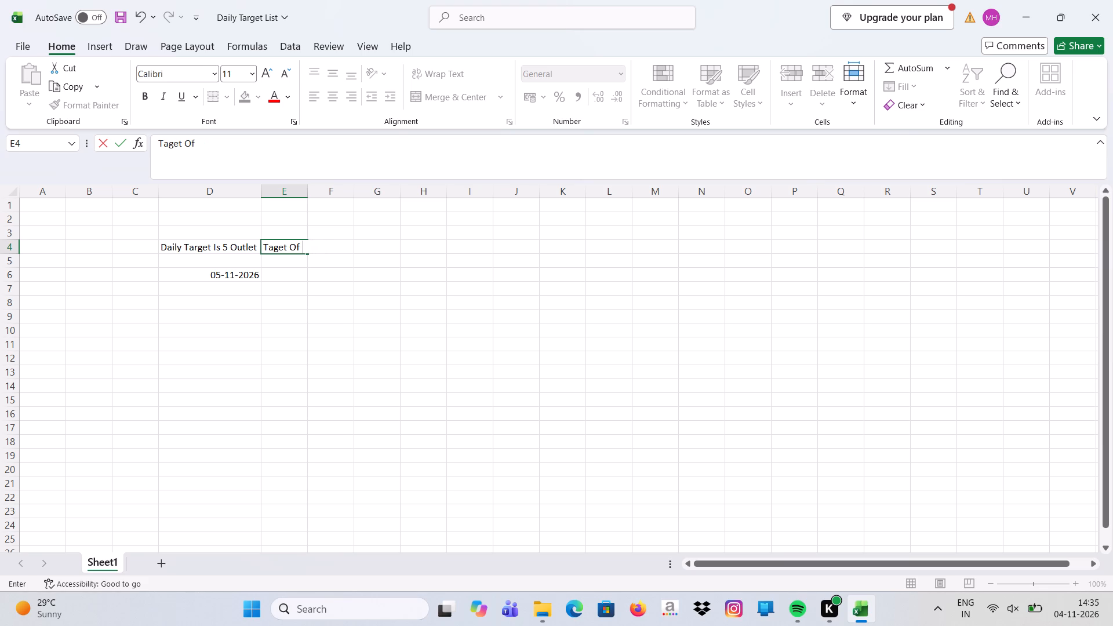
type("Pieces")
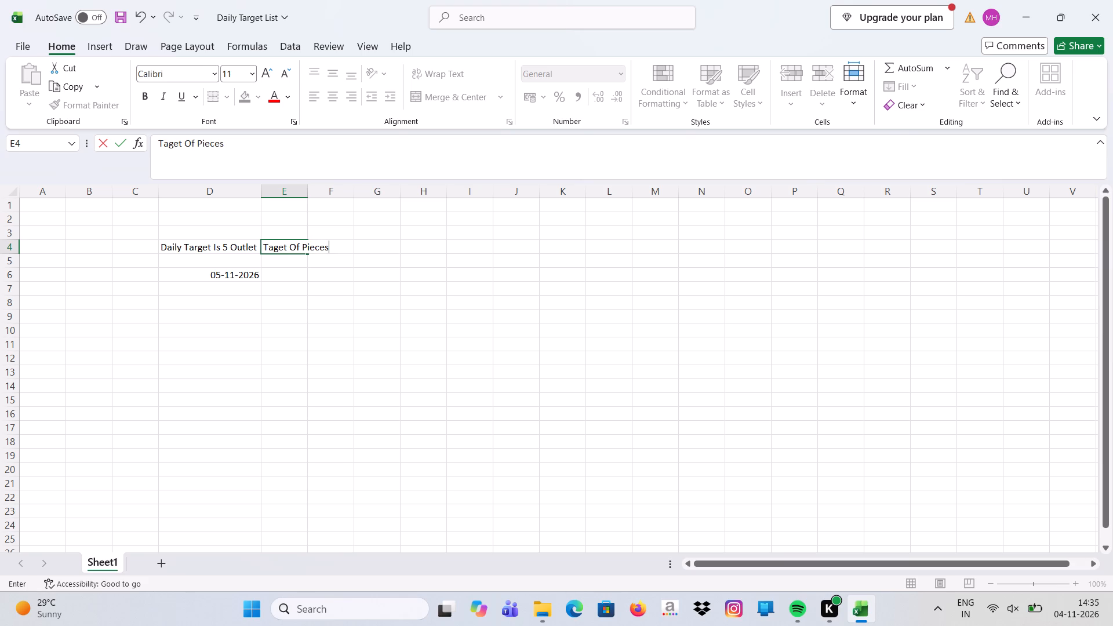
double_click(307, 194)
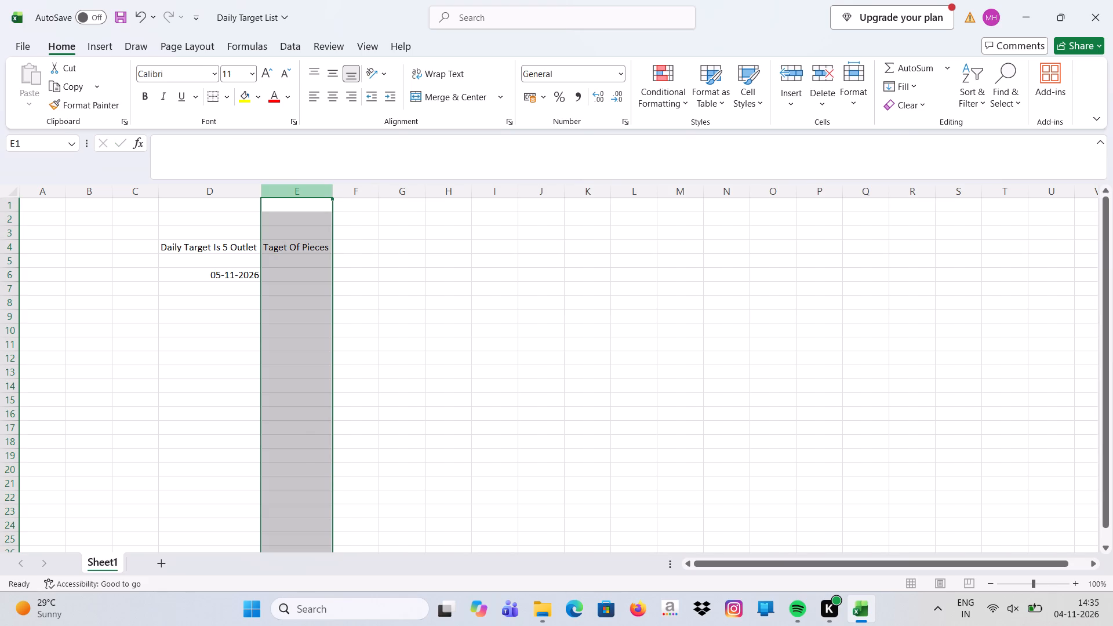
Enter the month label "November 26" in cell A1 and auto-fit column A to it.
left_click(44, 205)
type("No")
type("vember")
key("space")
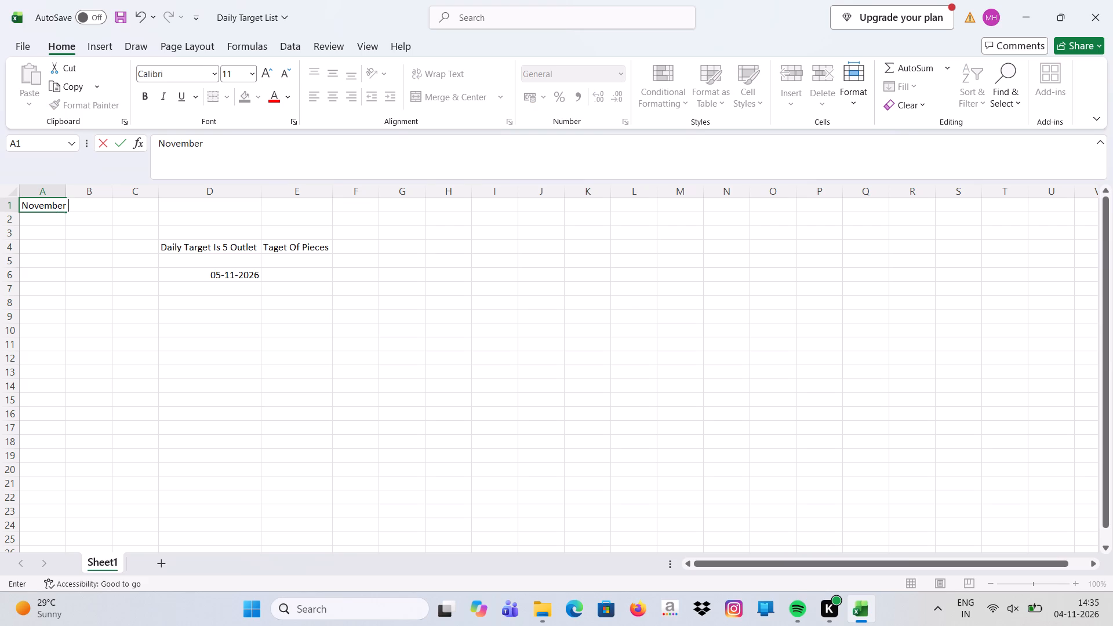
key("2")
key("6")
key("Return")
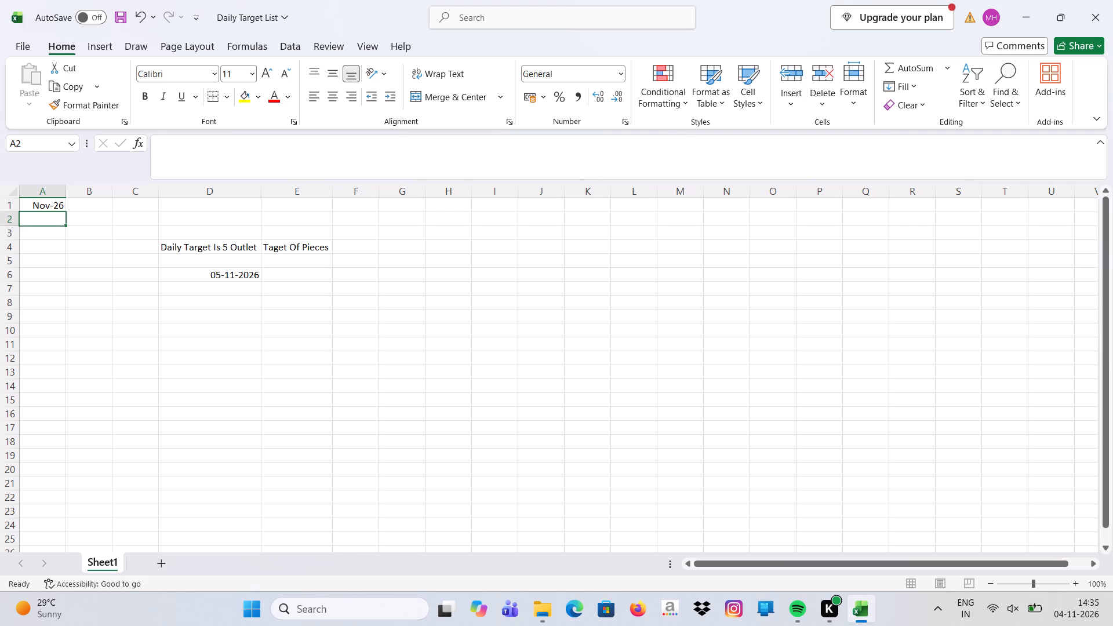
key("Up")
key("Up")
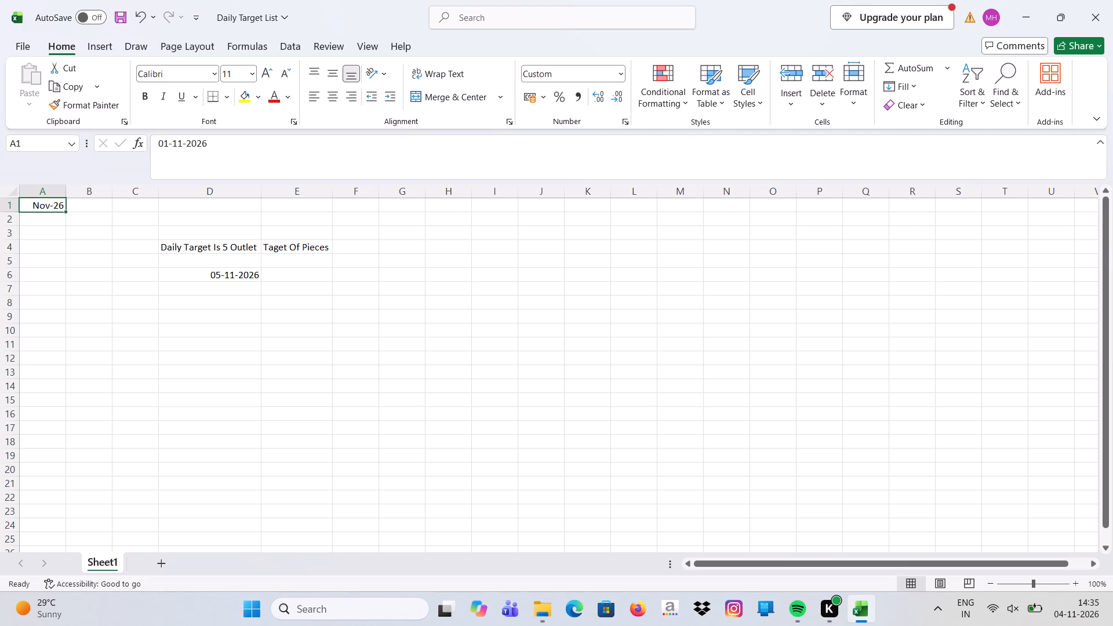
left_click(60, 237)
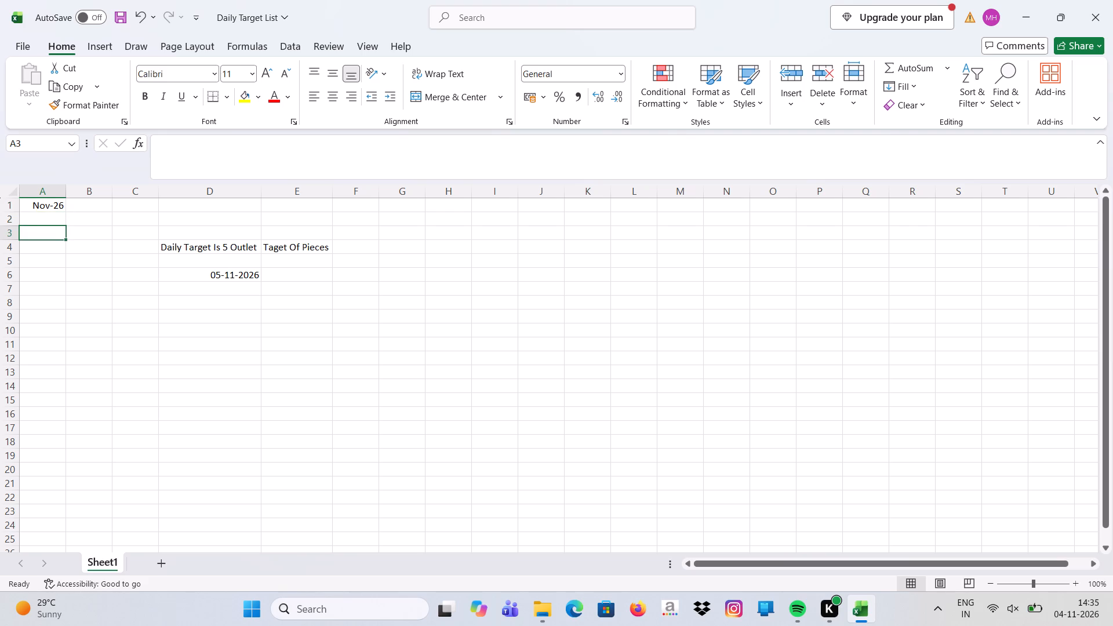
double_click(64, 195)
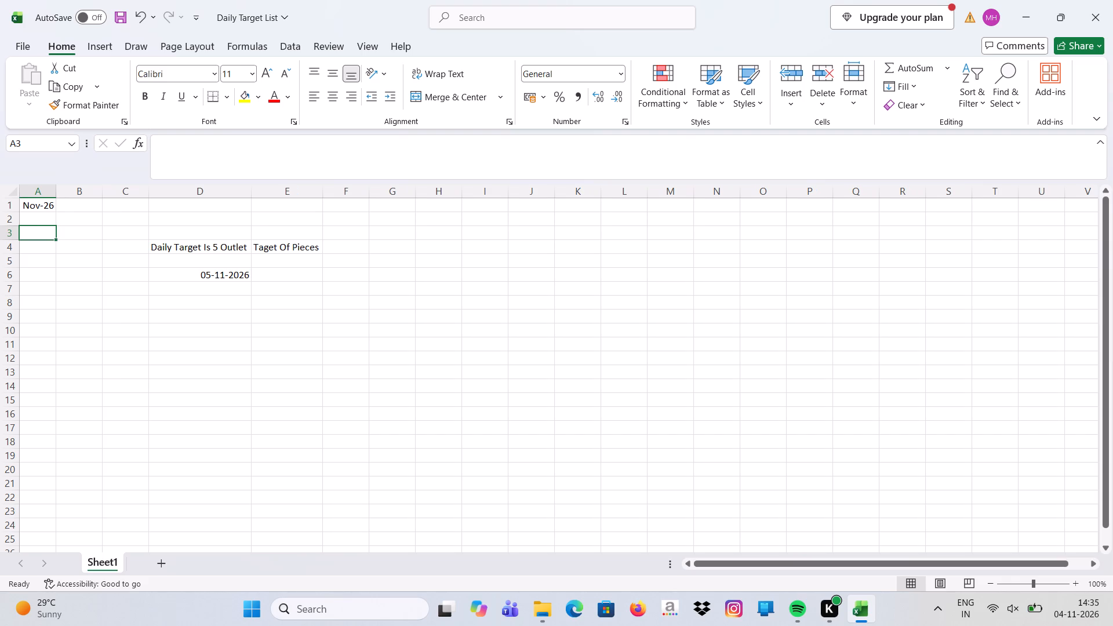
Clear the heading "Taget Of Pieces" from cell E4.
left_click(99, 261)
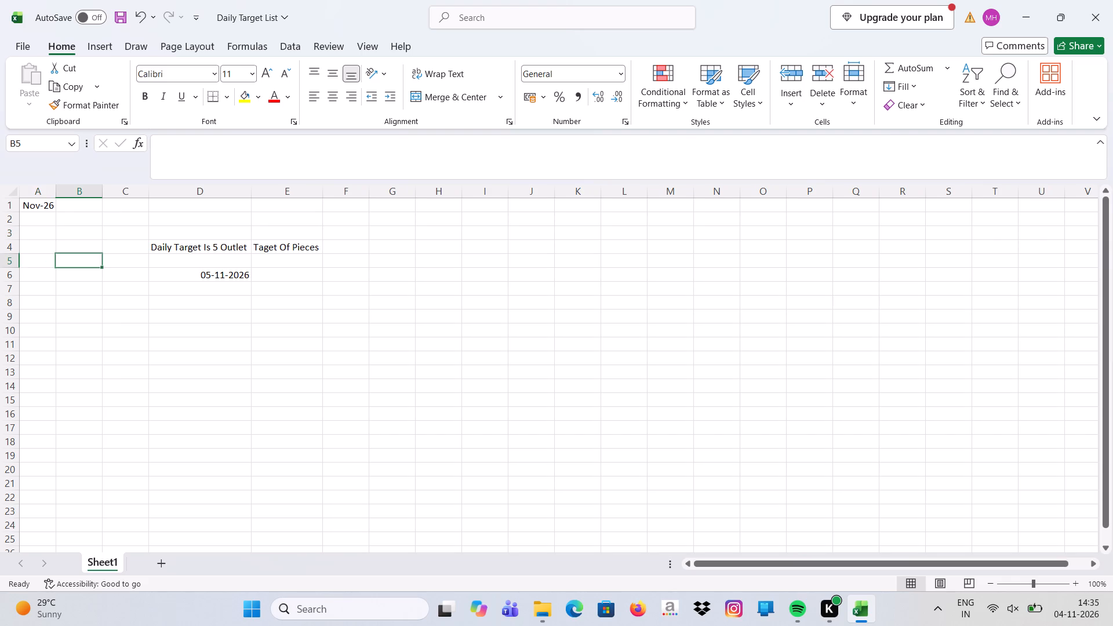
left_click(228, 269)
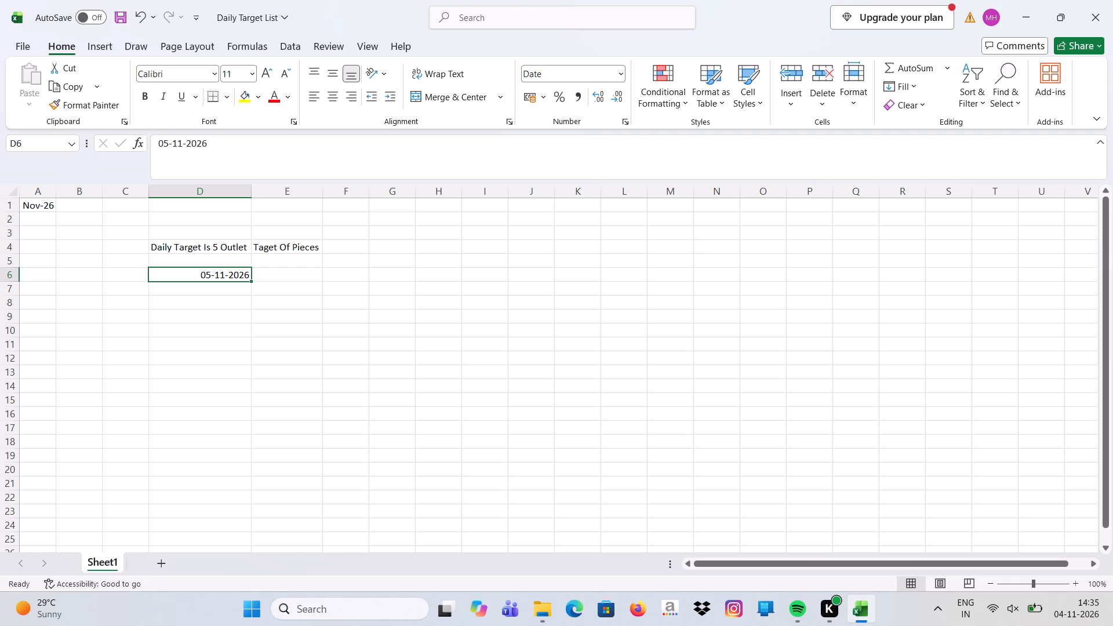
left_click(242, 248)
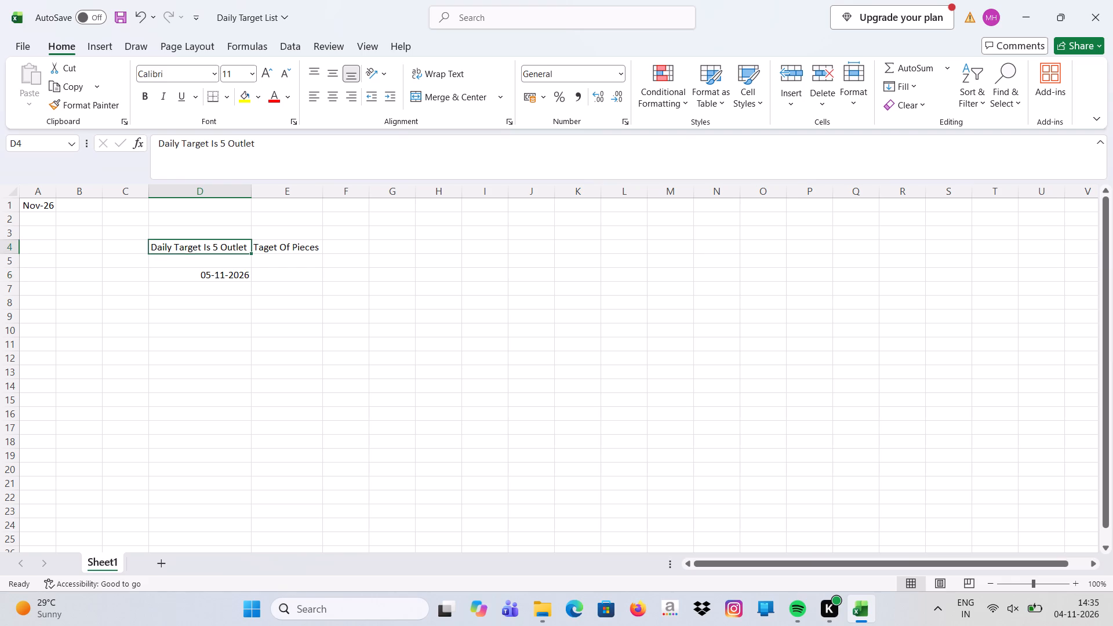
key("Right")
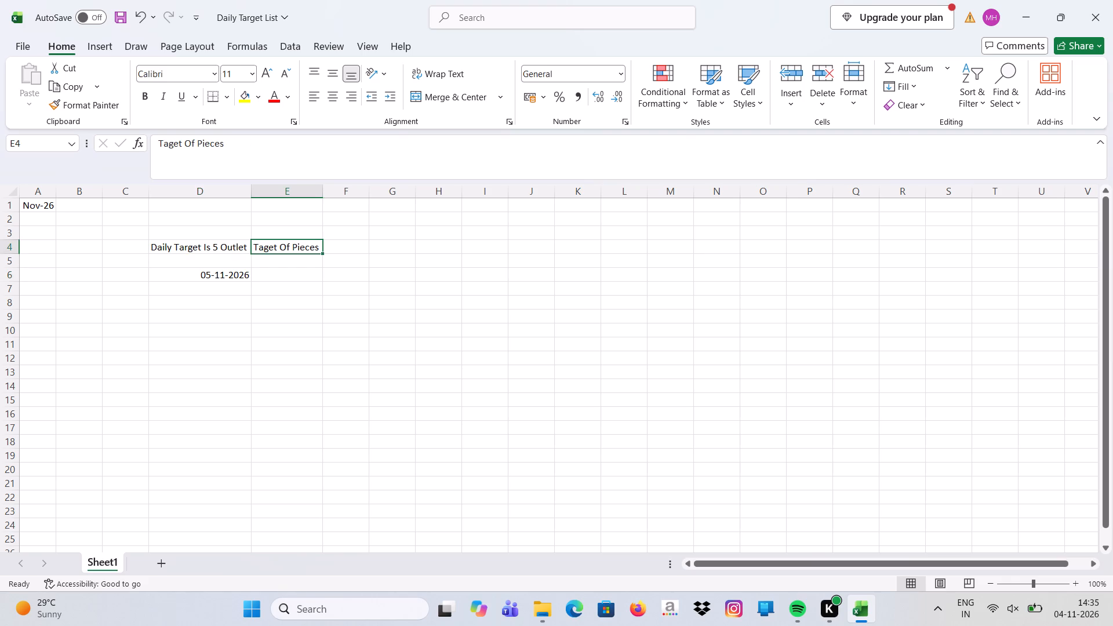
key("BackSpace")
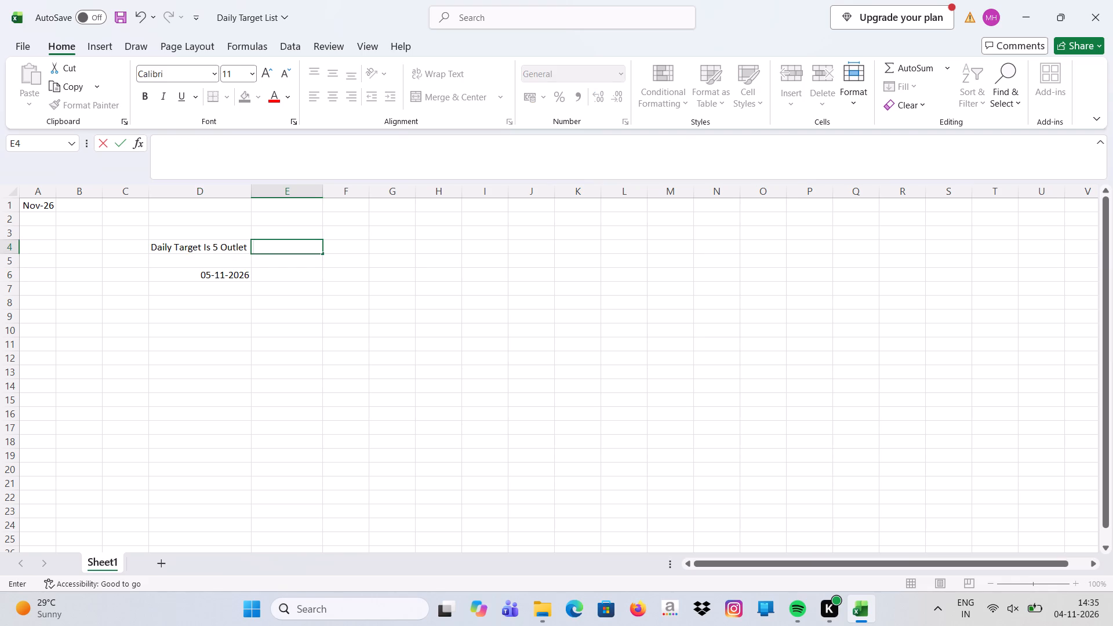
type("Nu")
key("BackSpace")
key("BackSpace")
key("BackSpace")
key("BackSpace")
key("BackSpace")
Replace the heading in cell D4 with "Date".
key("Left")
type("Date")
key("space")
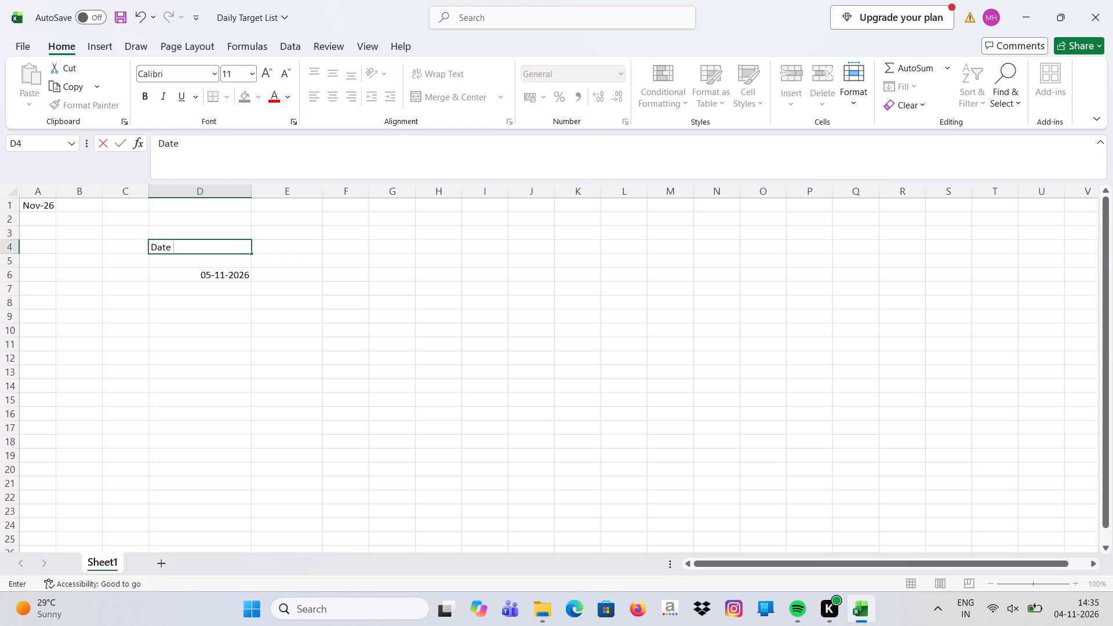
key("Tab")
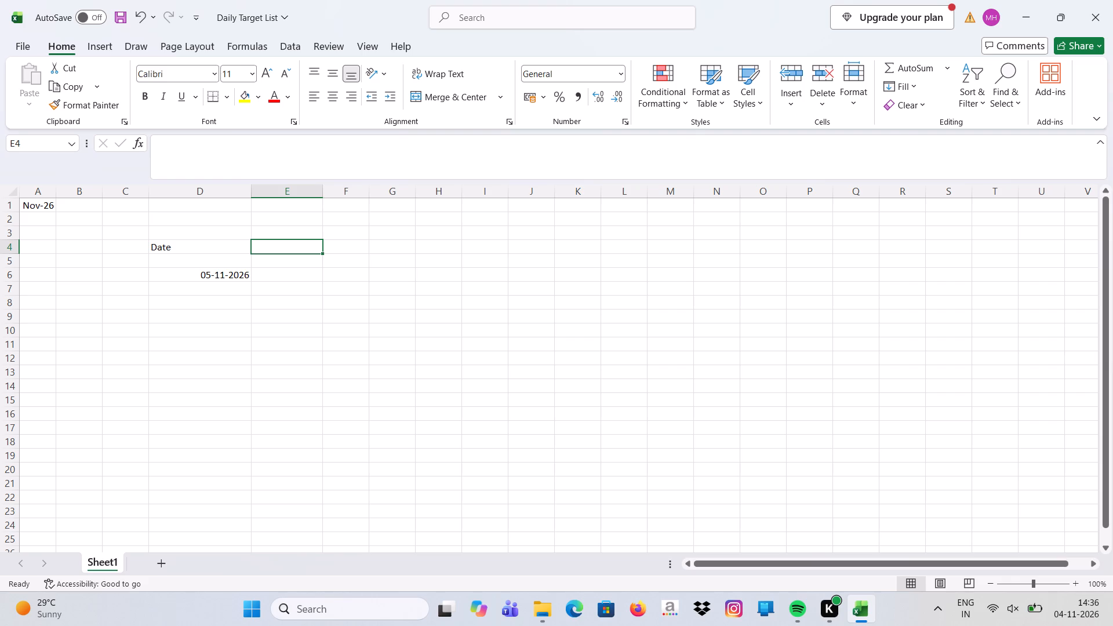
Enter the heading "Visiting Place Daily" in cell E4.
key("shift+w")
key("BackSpace")
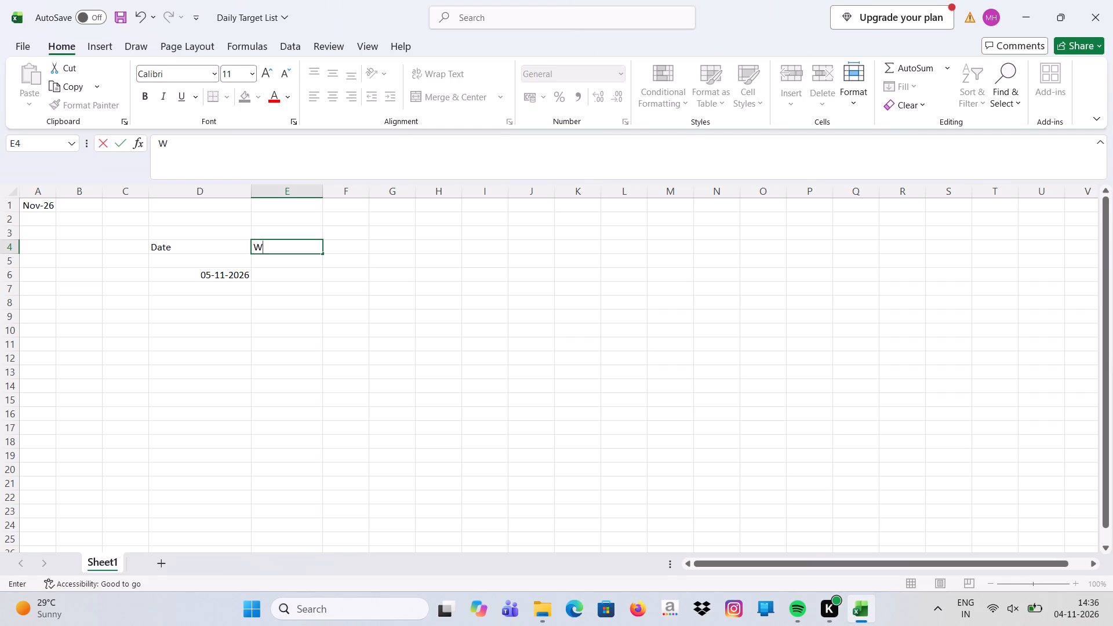
type("Visiting")
key("space")
type("Place")
key("space")
key("Return")
key("Right")
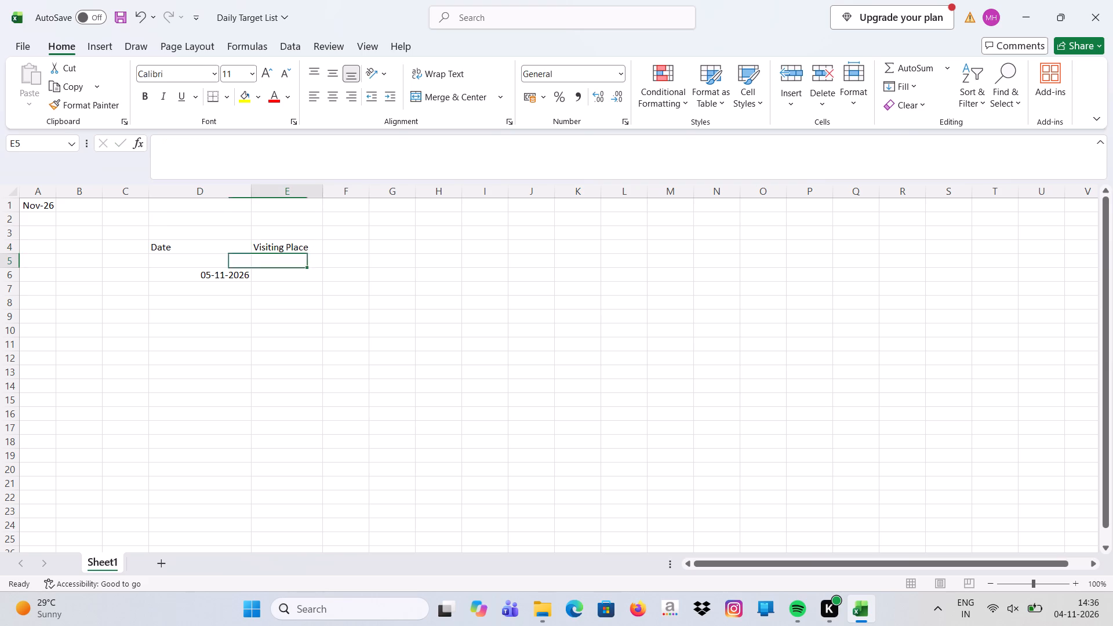
key("Up")
key("Up")
key("Down")
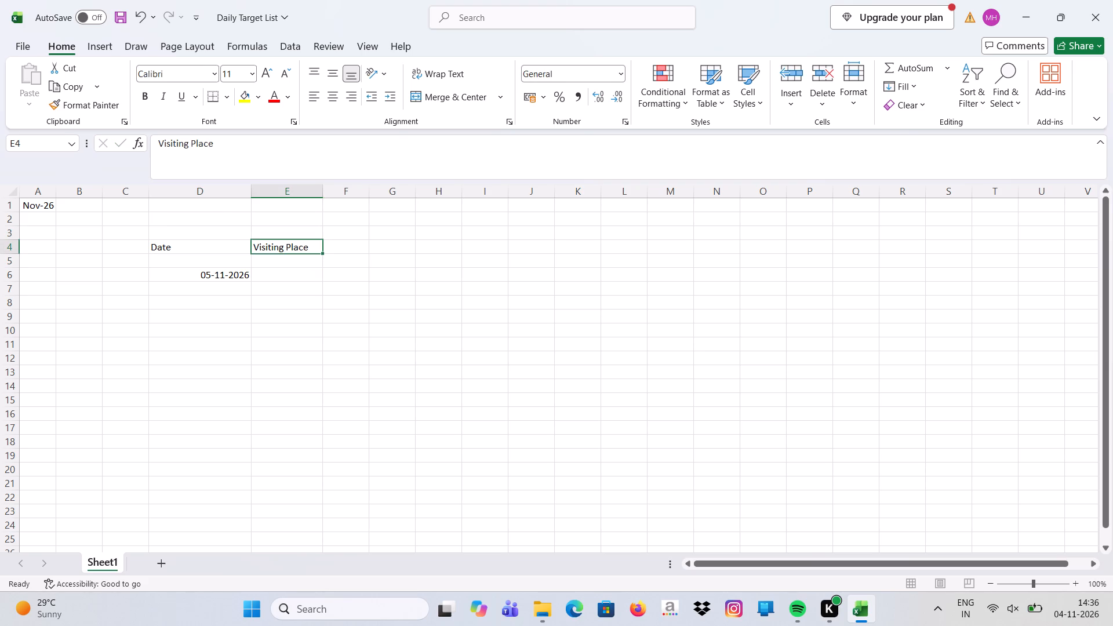
left_click(223, 139)
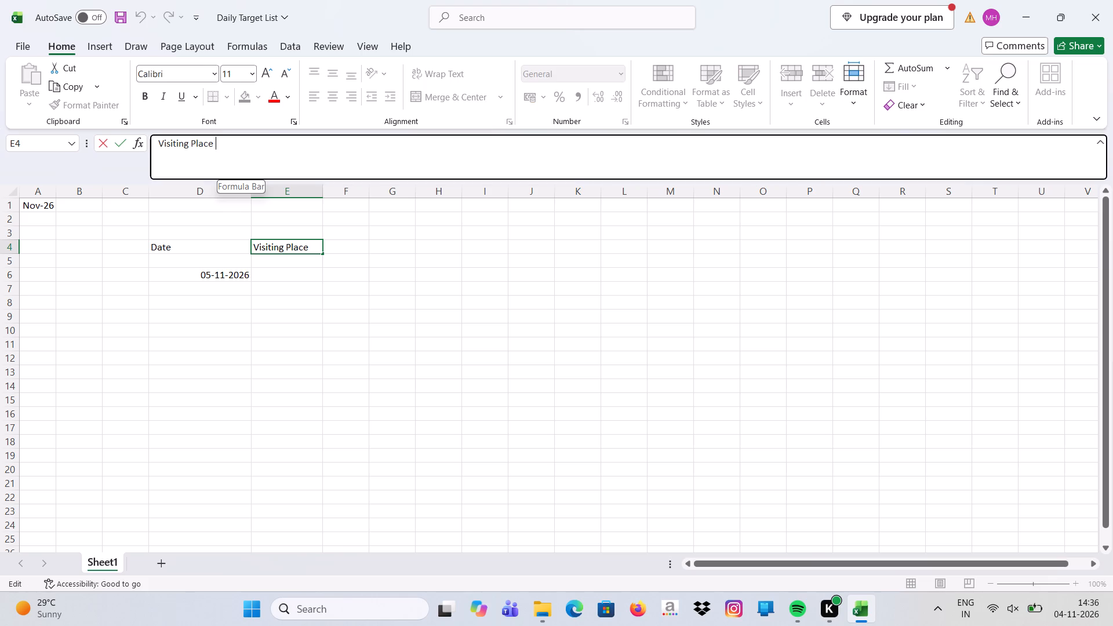
type("Daily")
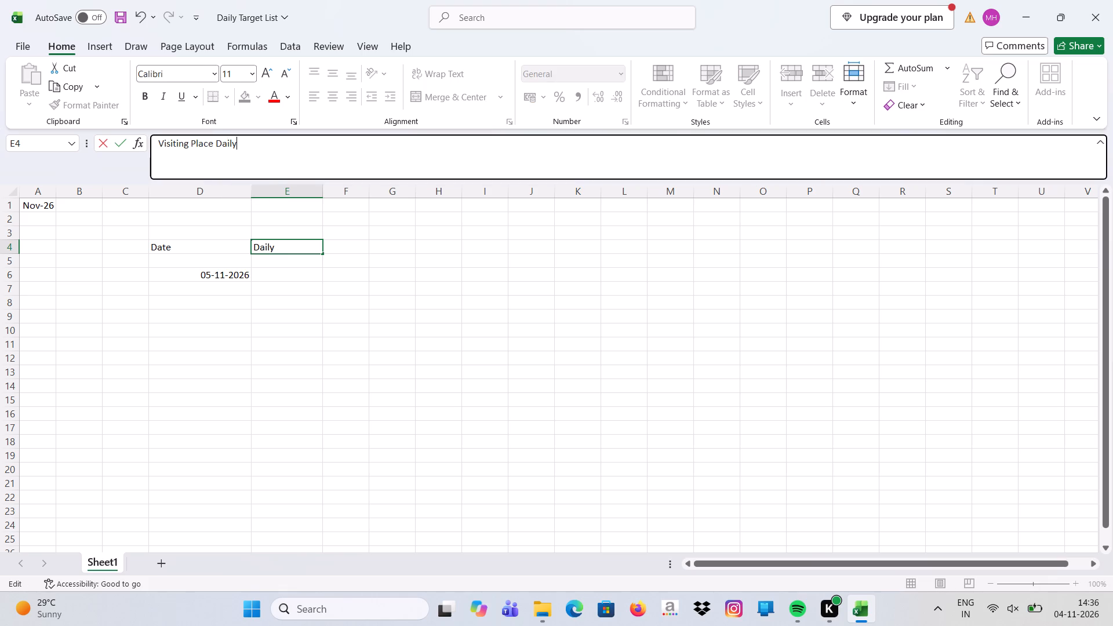
key("Return")
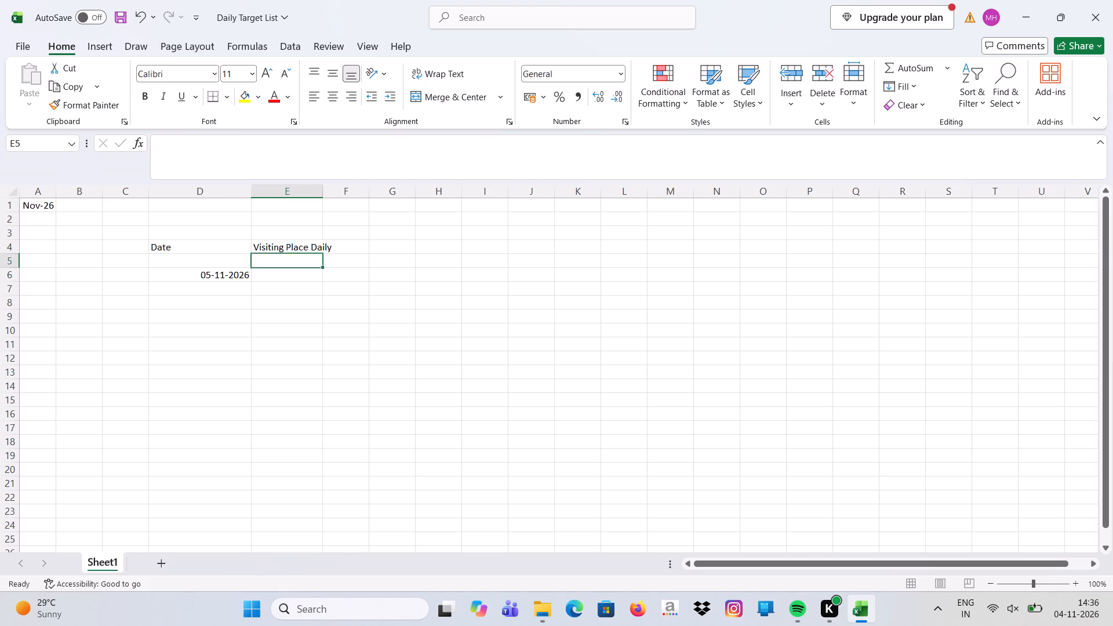
Enter 5 in cell E6 as the number of daily visiting places beside the date.
left_click(274, 243)
left_click(272, 276)
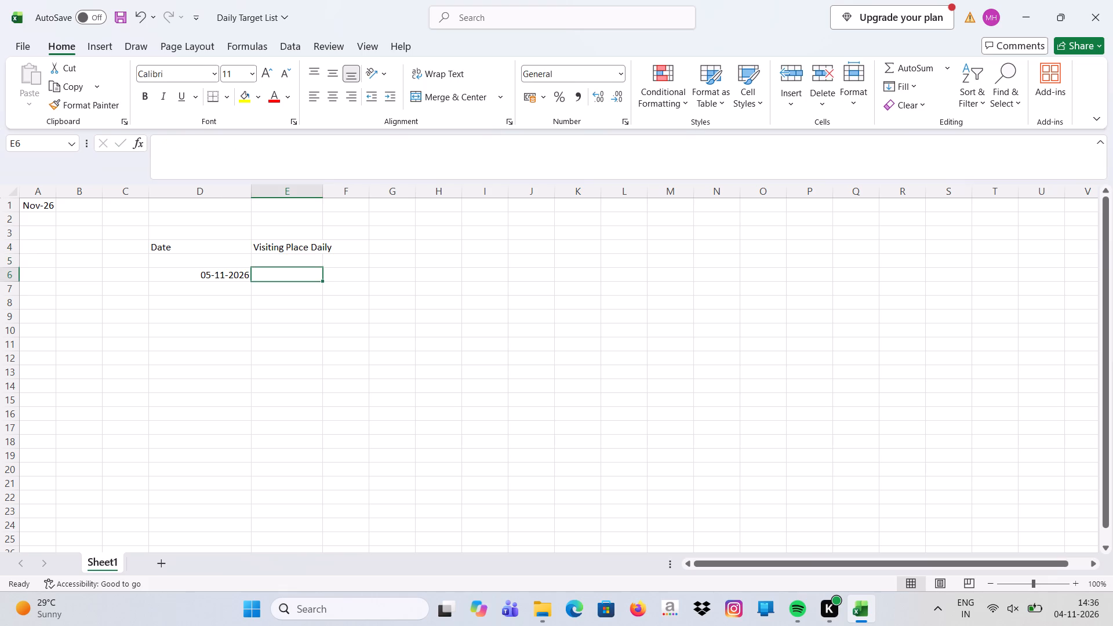
key("5")
key("Return")
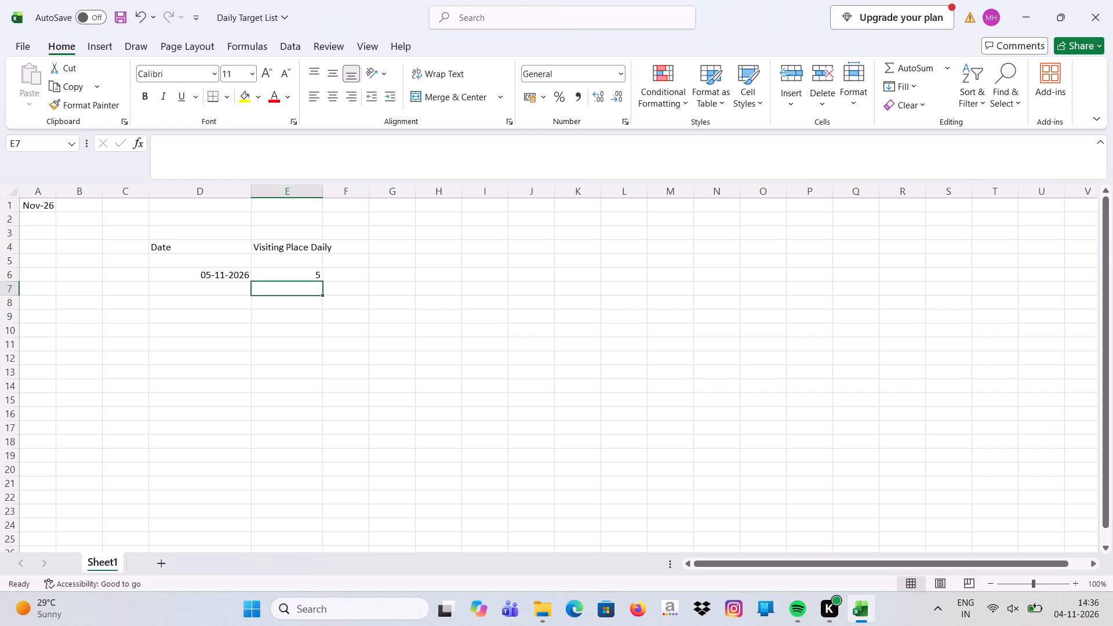
Make the range D4:E13 bold and horizontally centred, with column E auto-fitted to its heading.
key("Up")
key("Up")
key("Up")
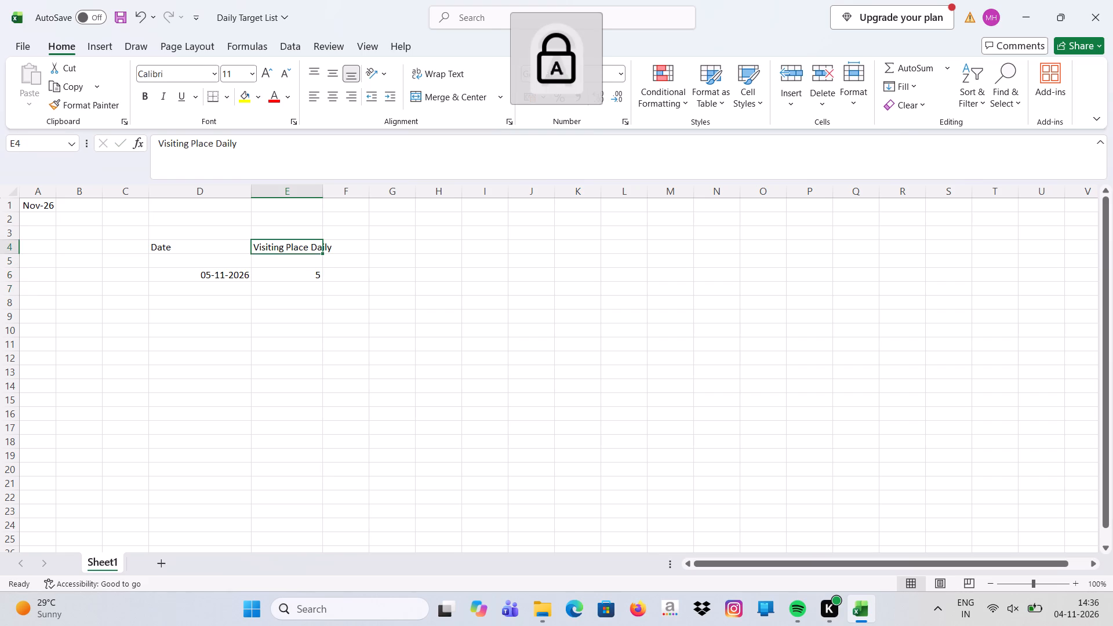
key("shift+Left")
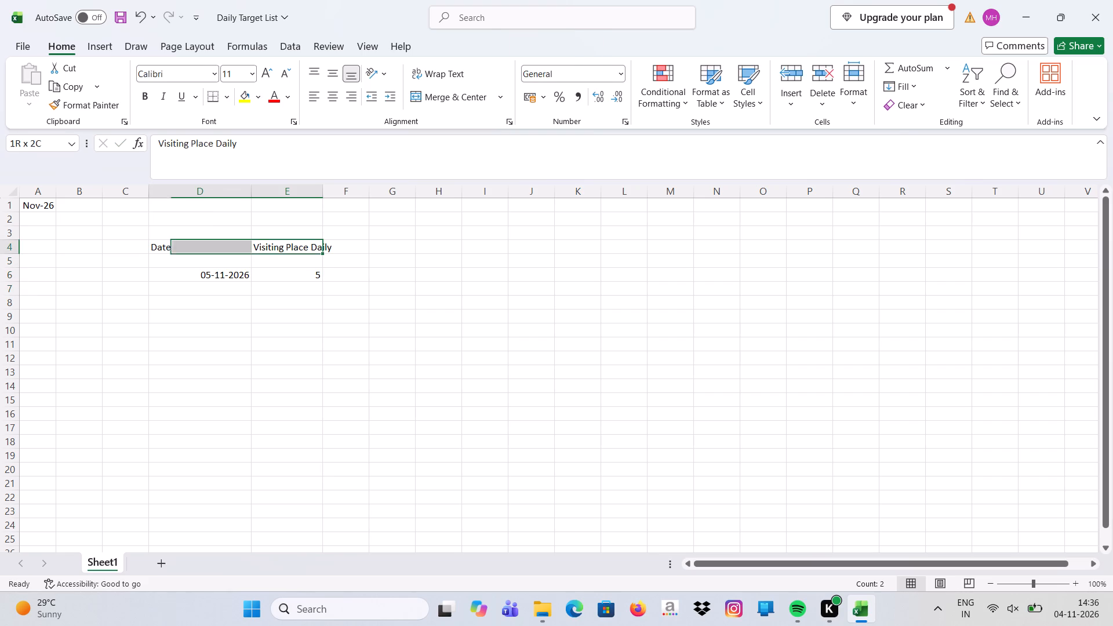
key("shift+Down")
key("shift+Up")
key("shift+Down")
key("shift+Down")
key("shift+Down")
key("shift+Down")
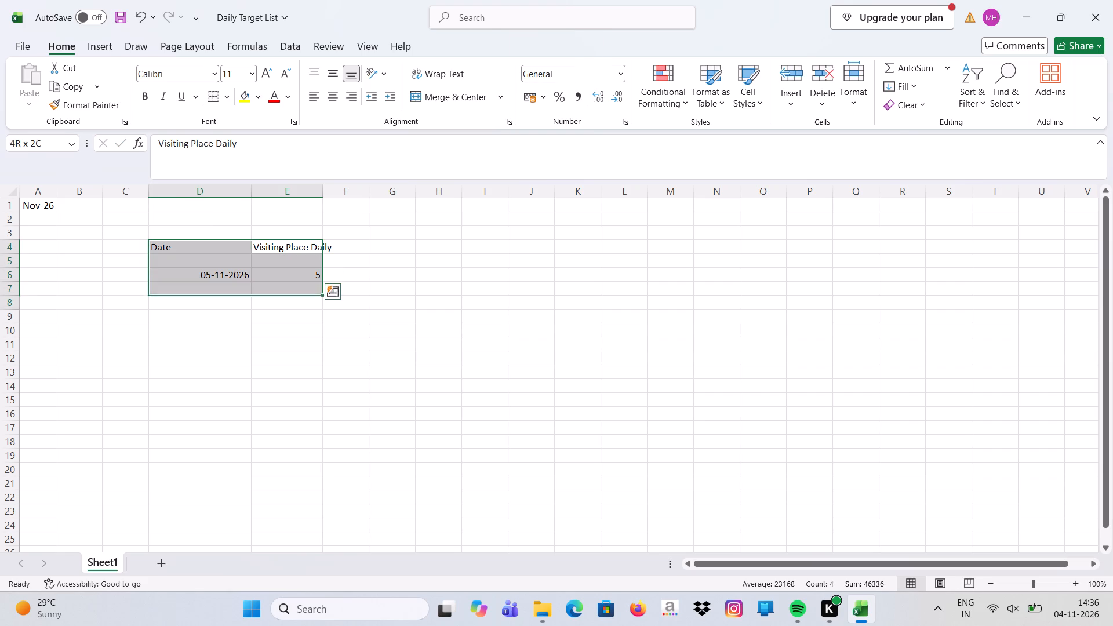
key("shift+Down")
key("shift+Down")
key("shift+Down")
key("shift+Down")
key("shift+Down")
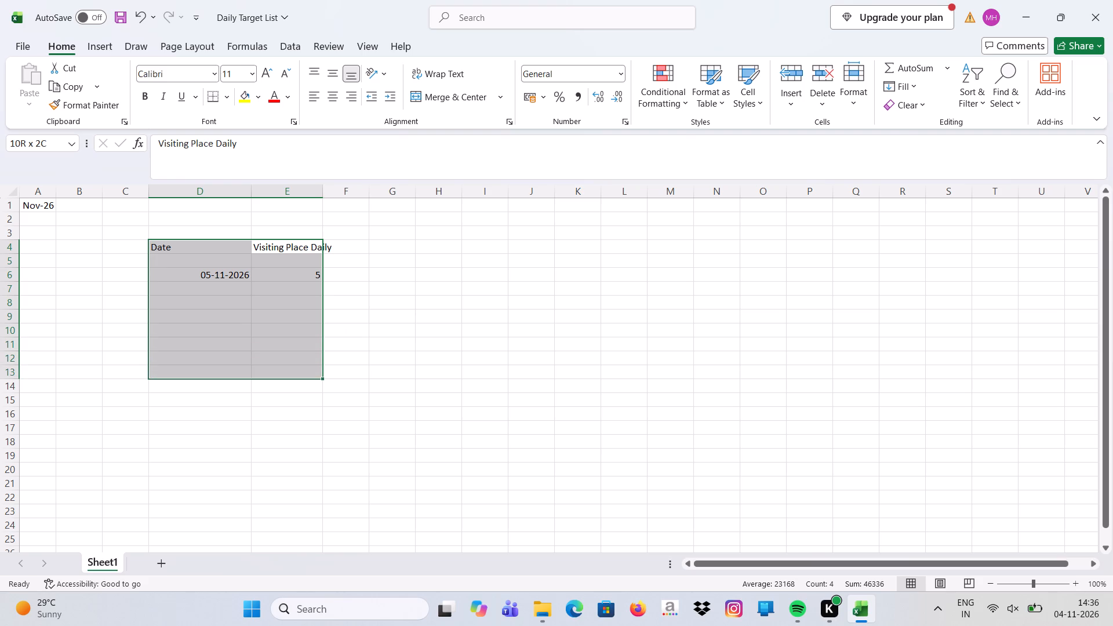
double_click(323, 190)
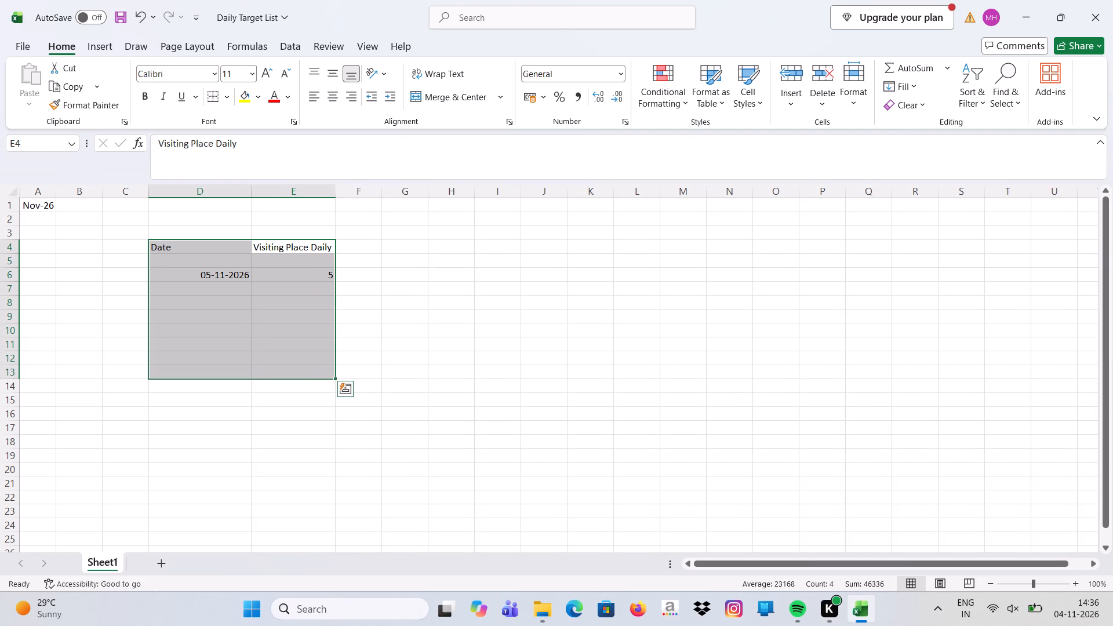
left_click(144, 96)
left_click(332, 93)
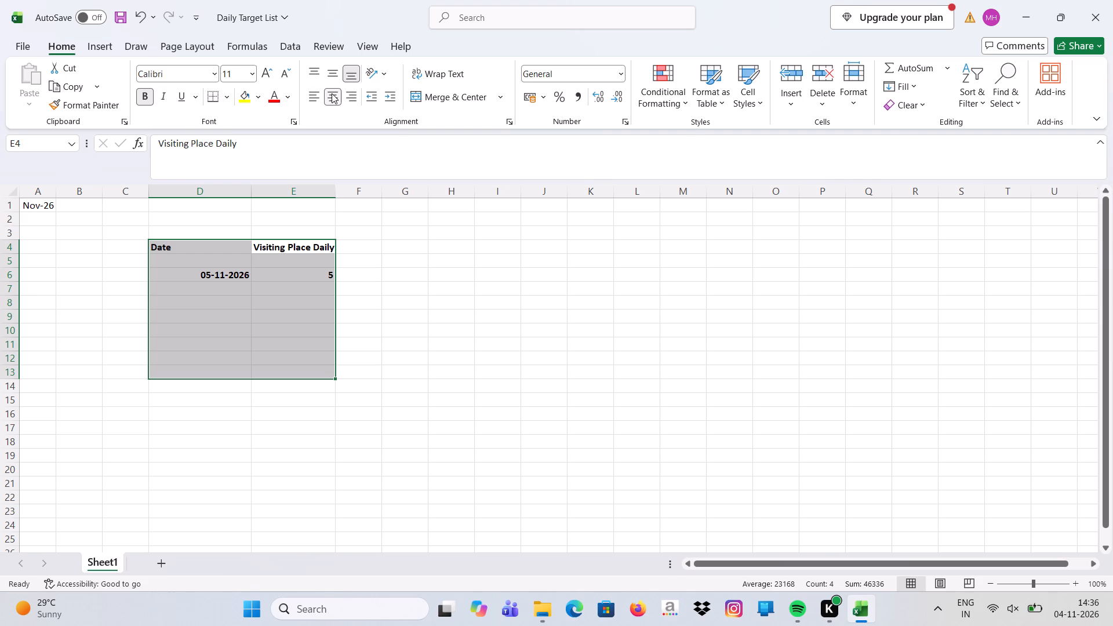
left_click(299, 293)
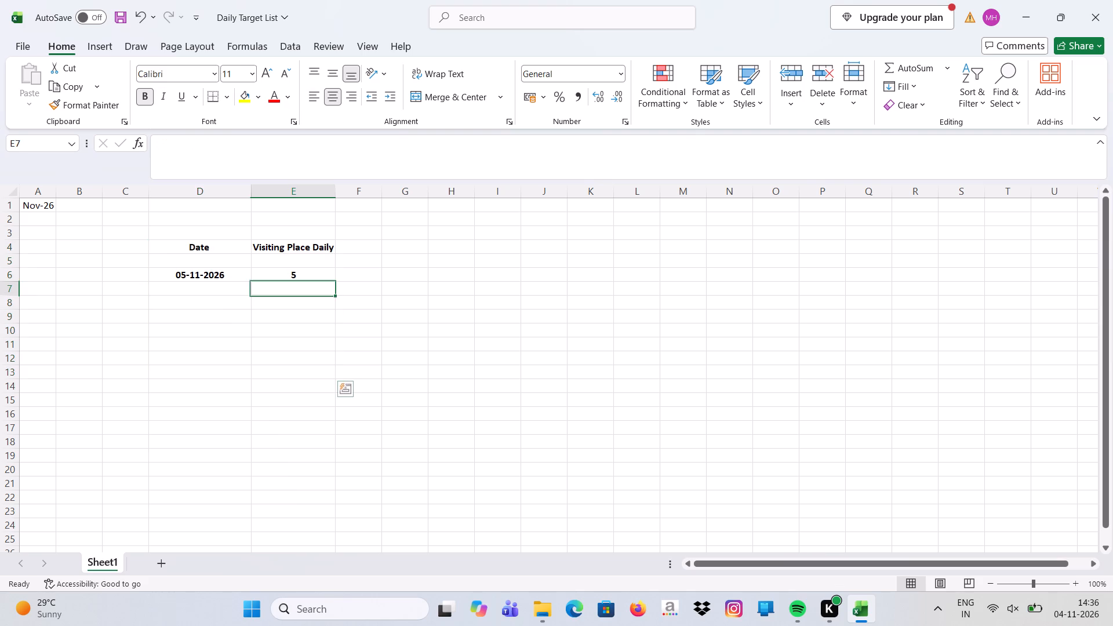
Apply thick outside borders around the two heading cells D4:E4.
left_click(223, 248)
key("shift+Down")
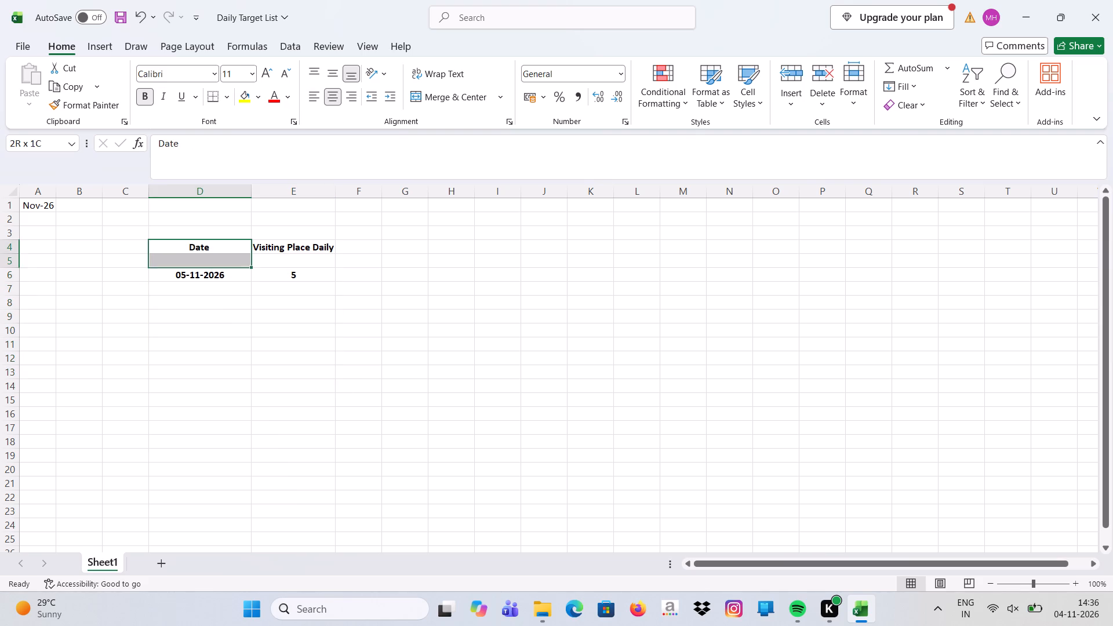
key("shift+Down")
key("shift+Right")
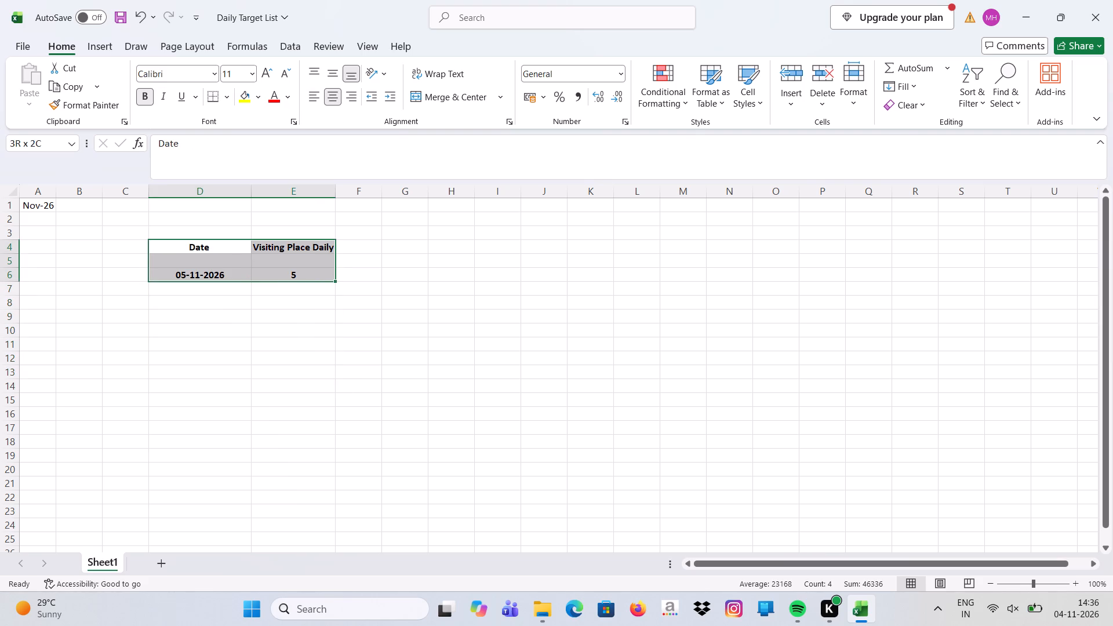
key("Up")
key("Down")
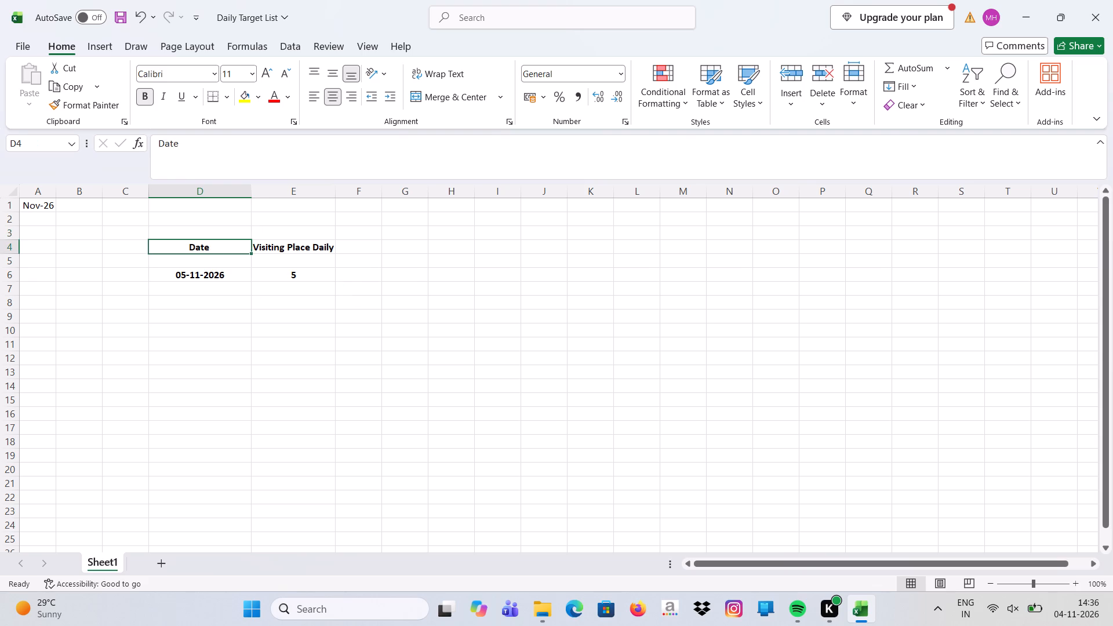
key("shift+Right")
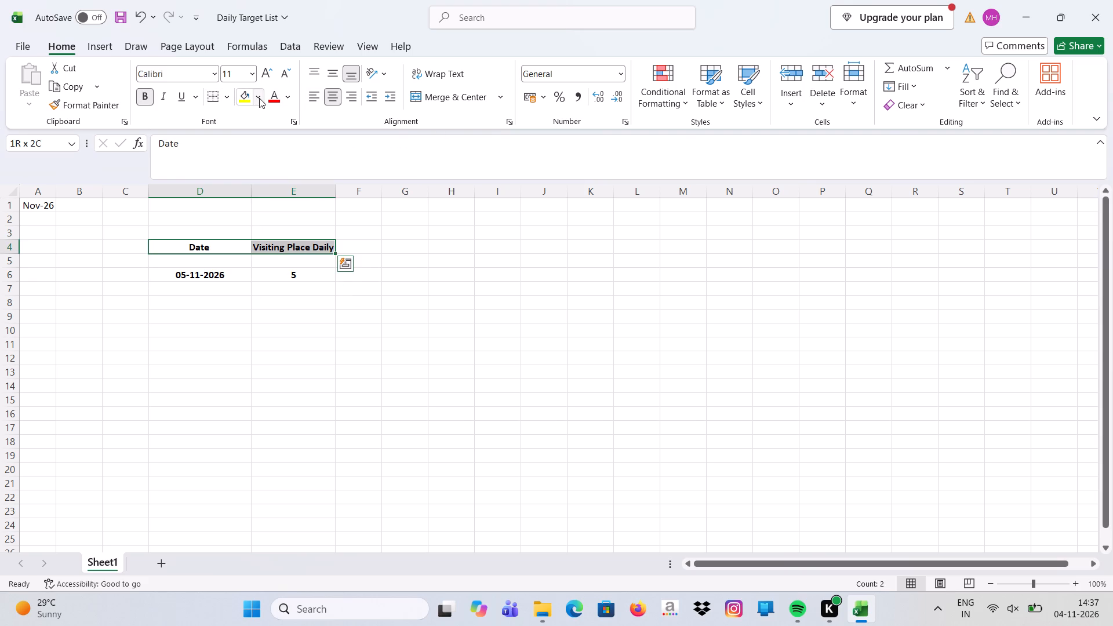
left_click(223, 97)
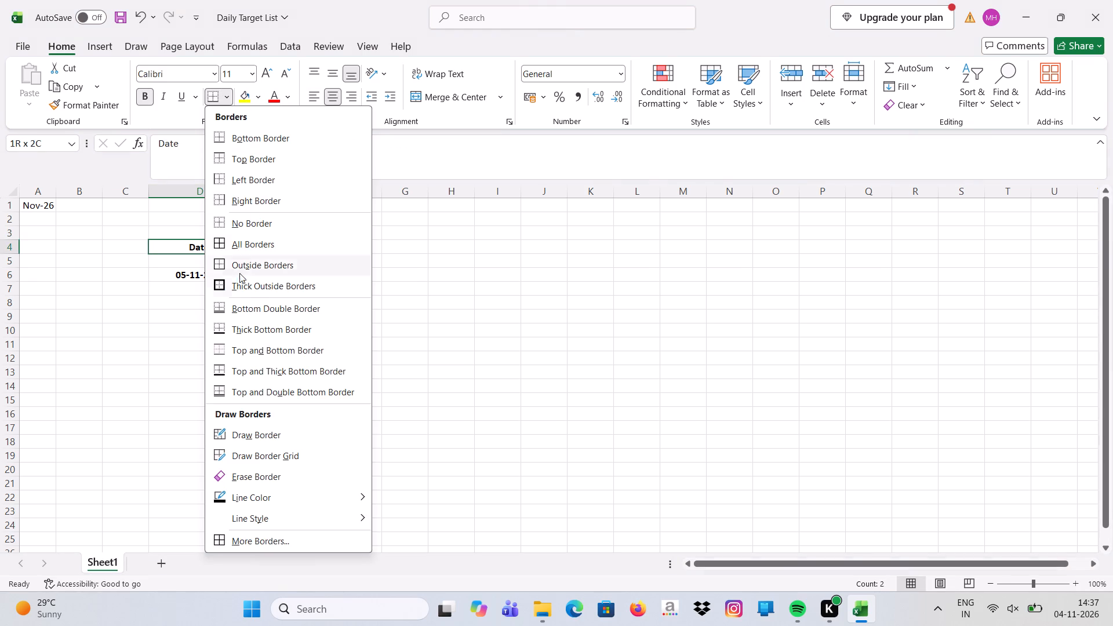
left_click(221, 283)
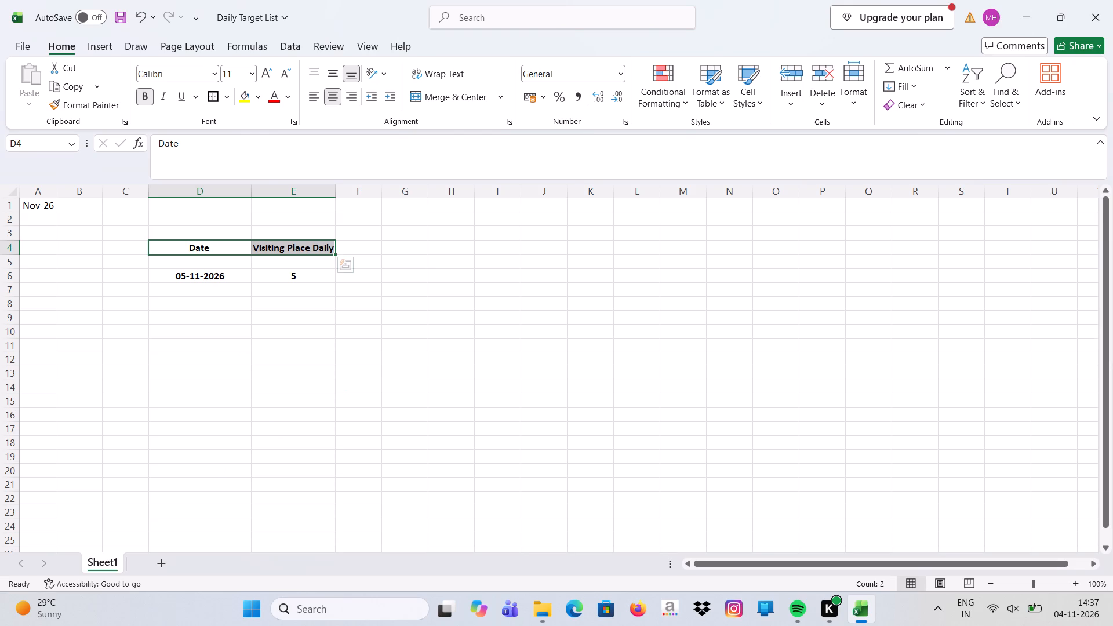
left_click(221, 289)
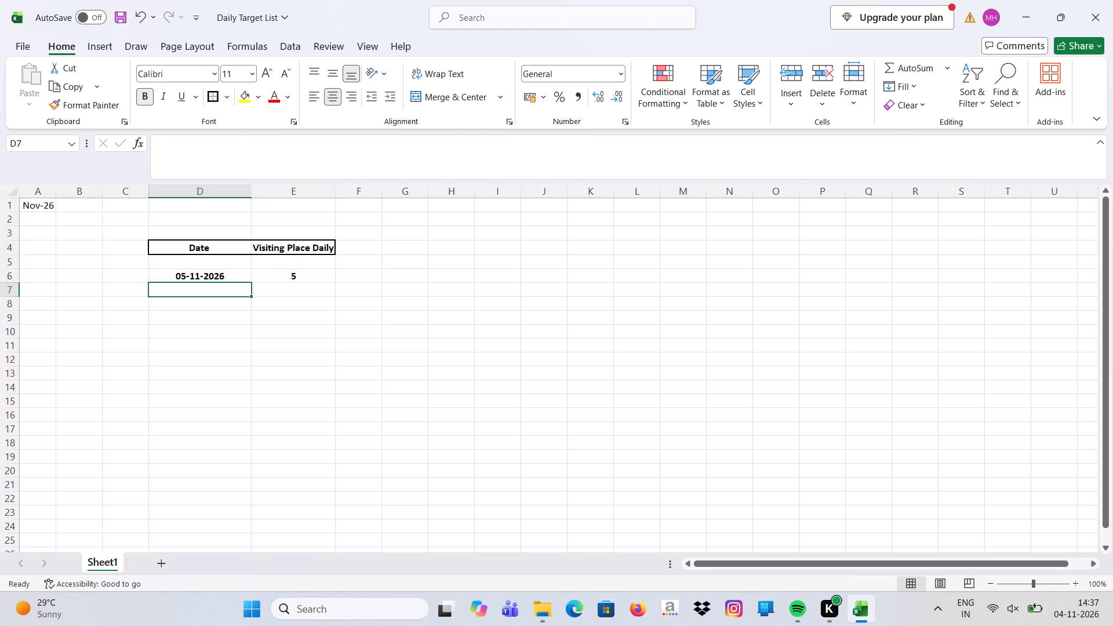
Enter the date 6-11-26 in cell D7, below the first date.
key("6")
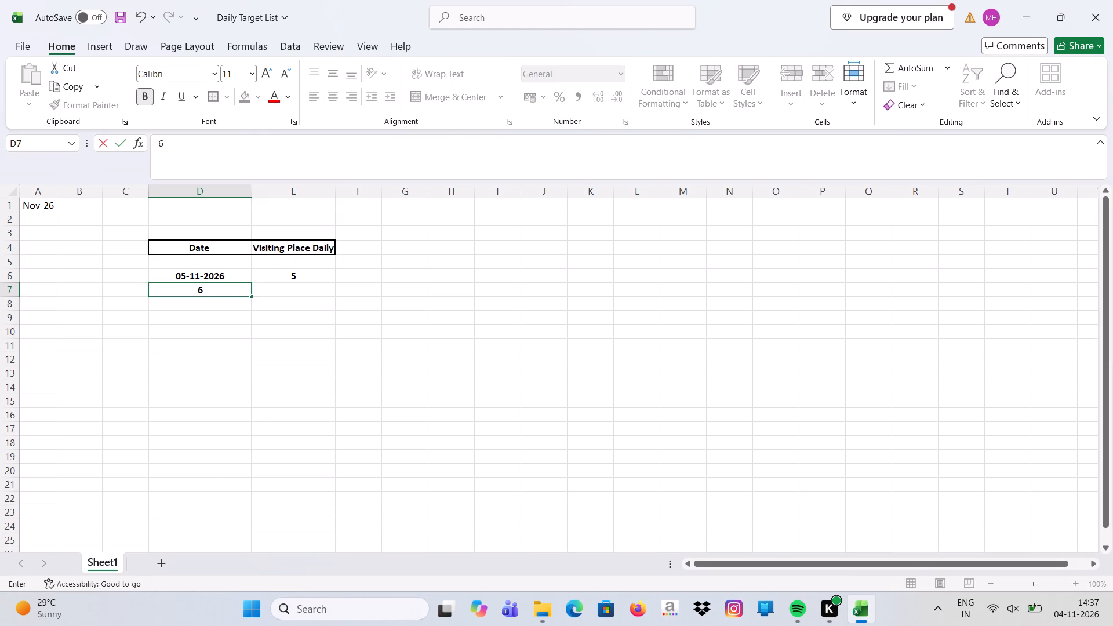
key("plus")
key("BackSpace")
type("-11")
type("-26")
key("Return")
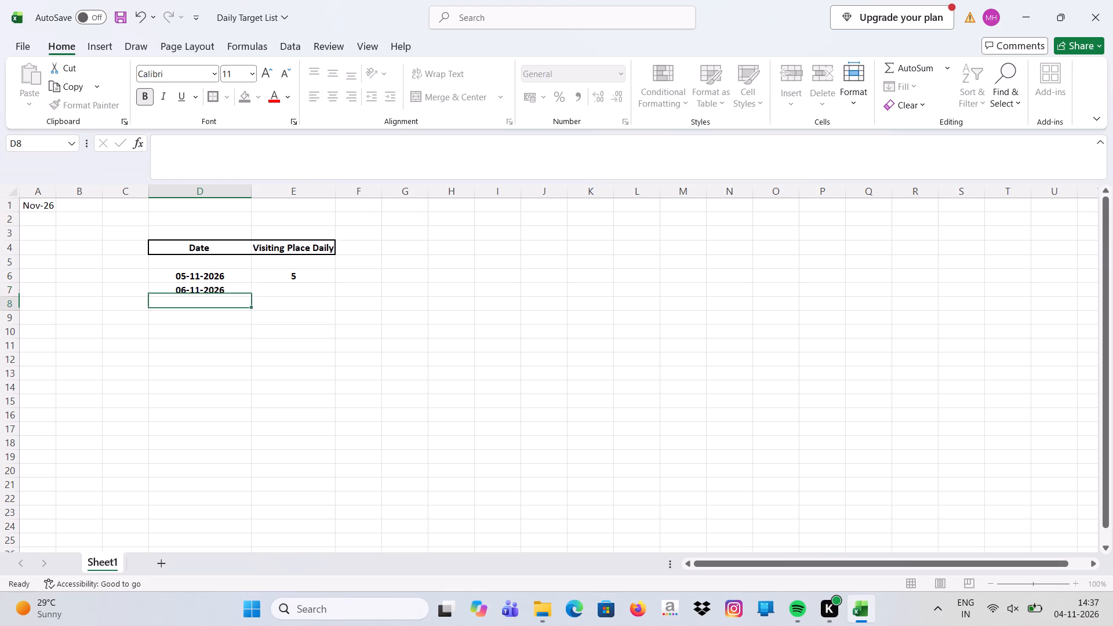
Extend the date series from D6:D7 down to cell D15, ending at 14-11-2026.
key("Up")
key("Up")
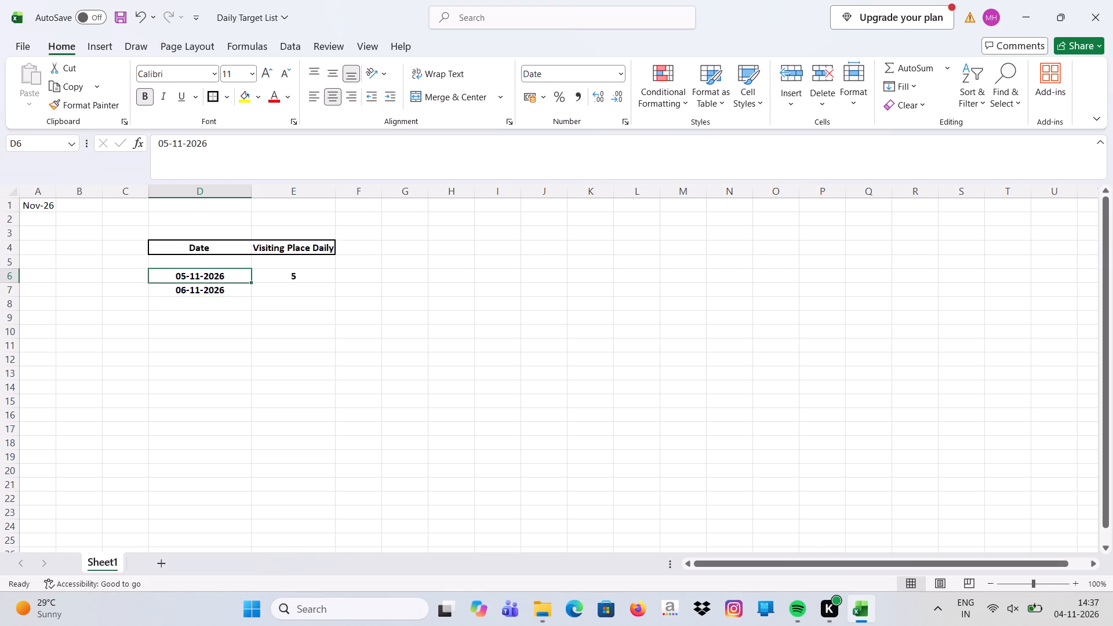
key("shift+Down")
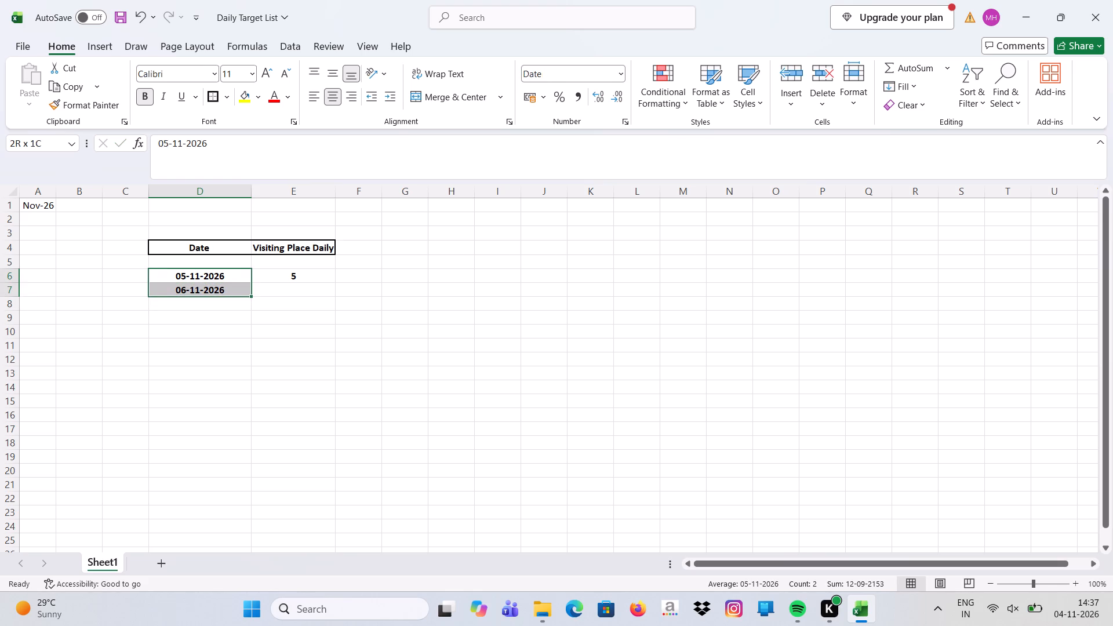
left_click_drag(250, 296, 249, 321)
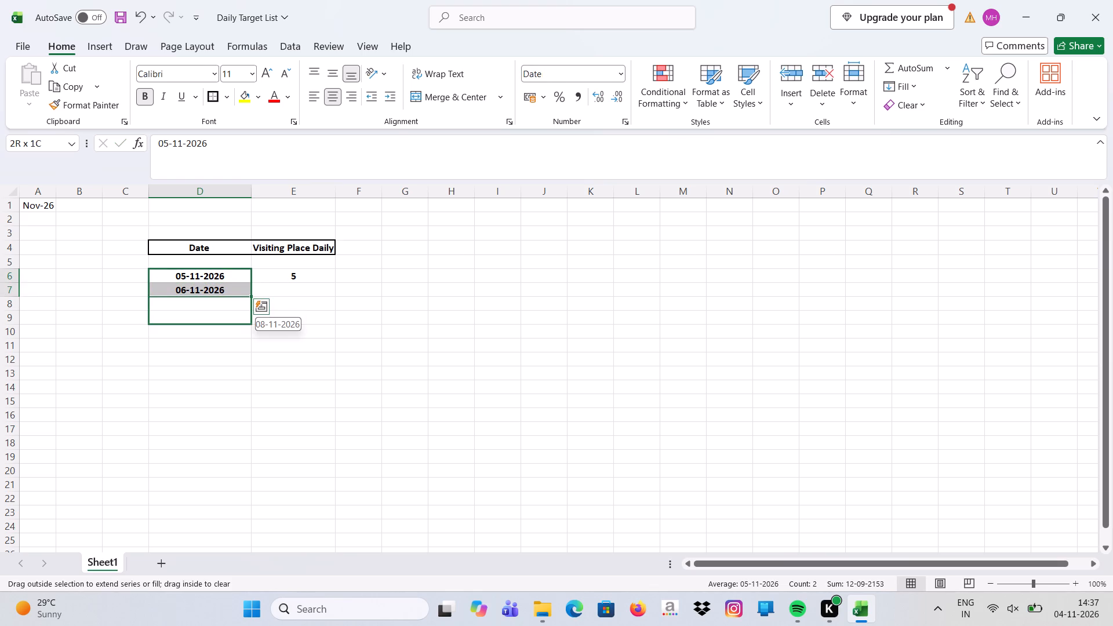
left_click_drag(249, 321, 247, 415)
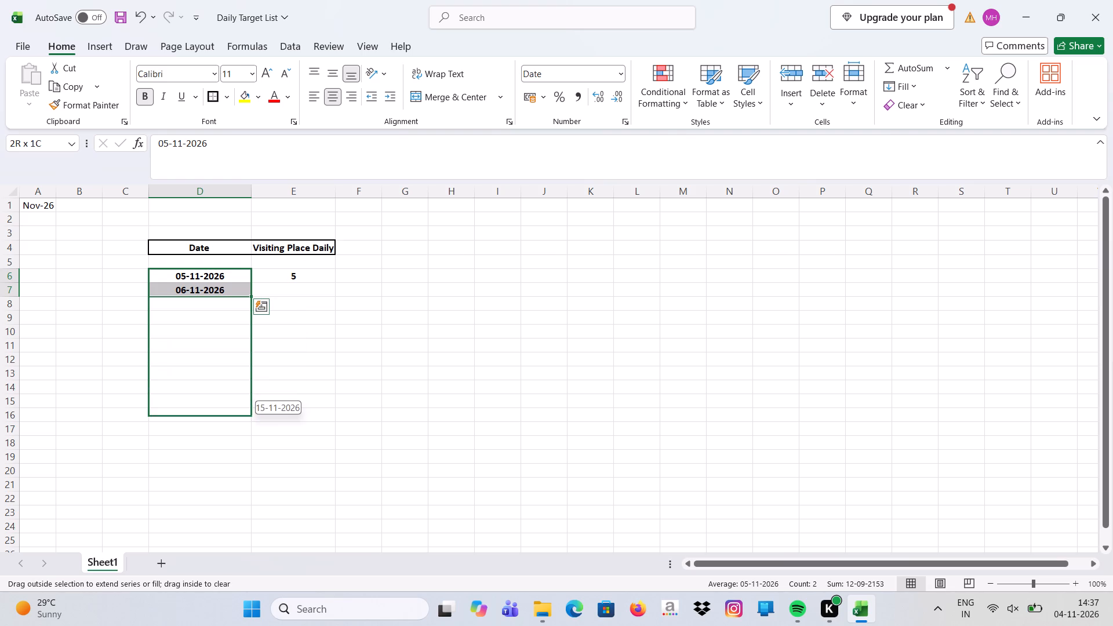
left_click_drag(247, 415, 246, 446)
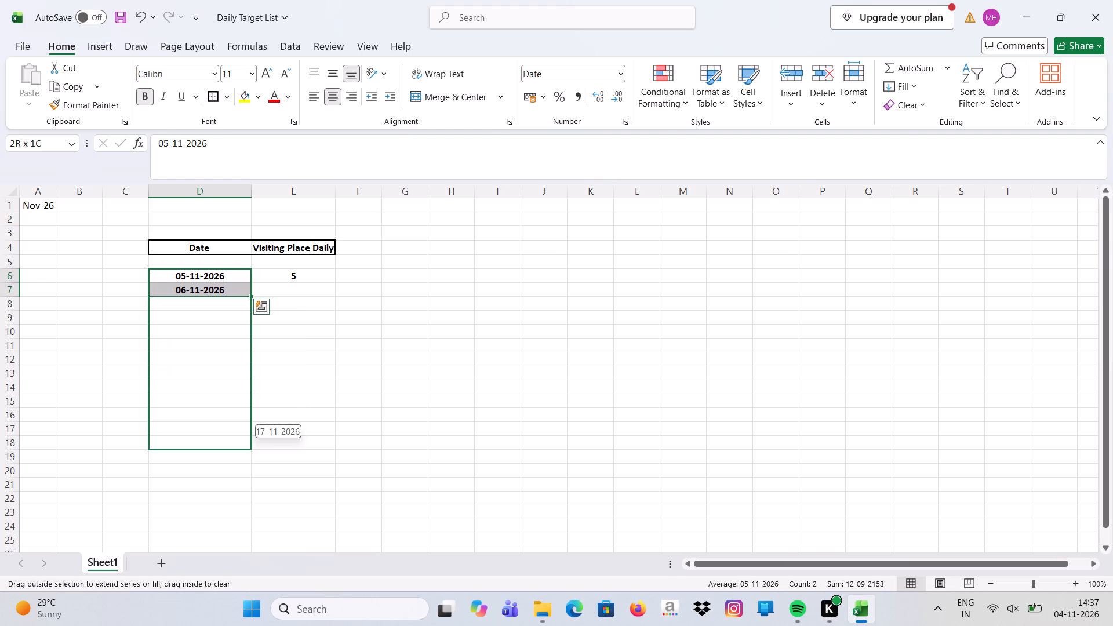
left_click_drag(246, 446, 242, 432)
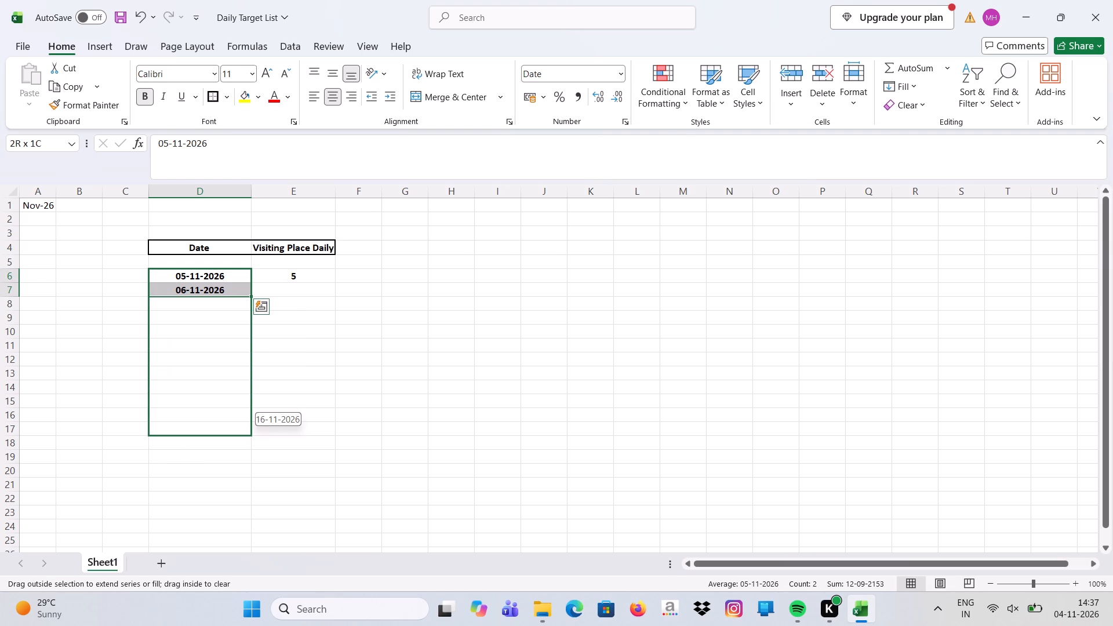
left_click_drag(242, 432, 243, 406)
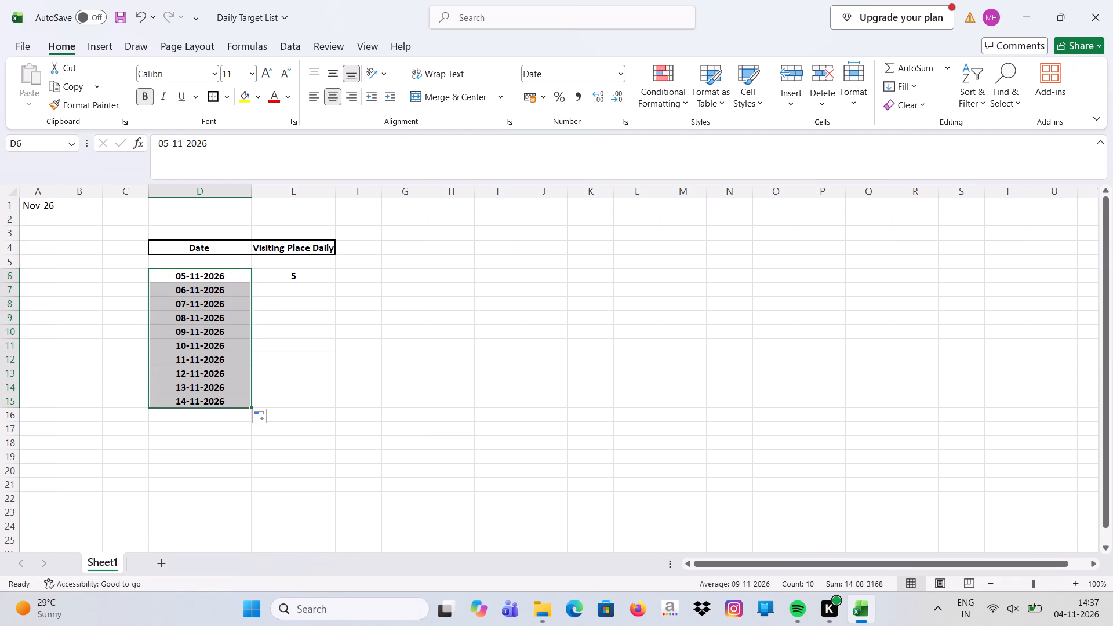
Enter 5 as the daily visiting place target in each cell from E7 to E15.
left_click(285, 295)
key("5")
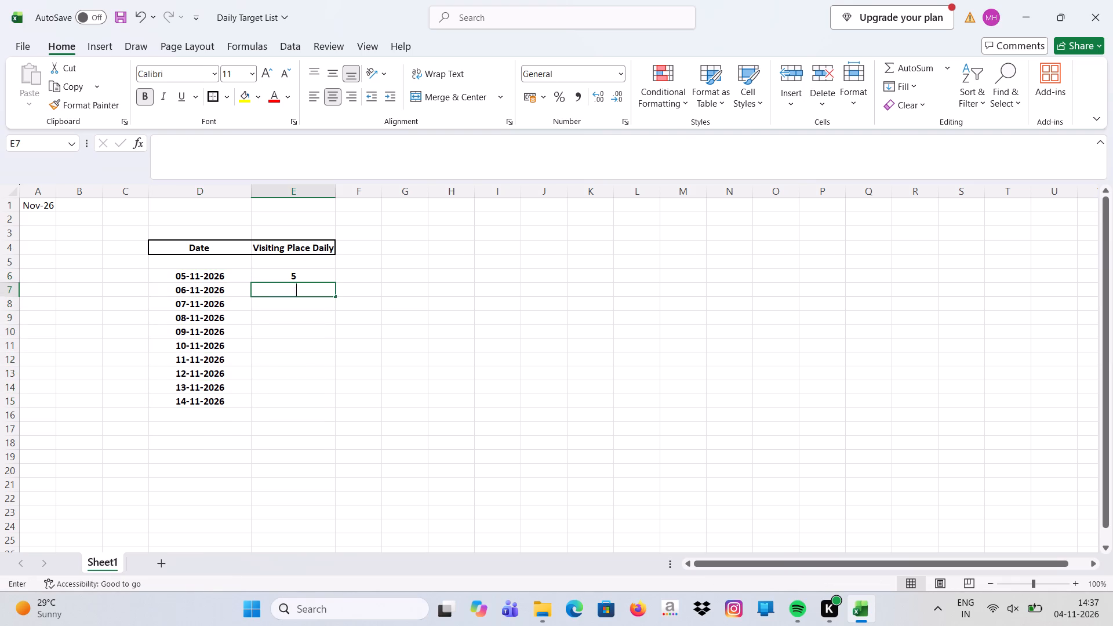
key("Return")
key("5")
key("Return")
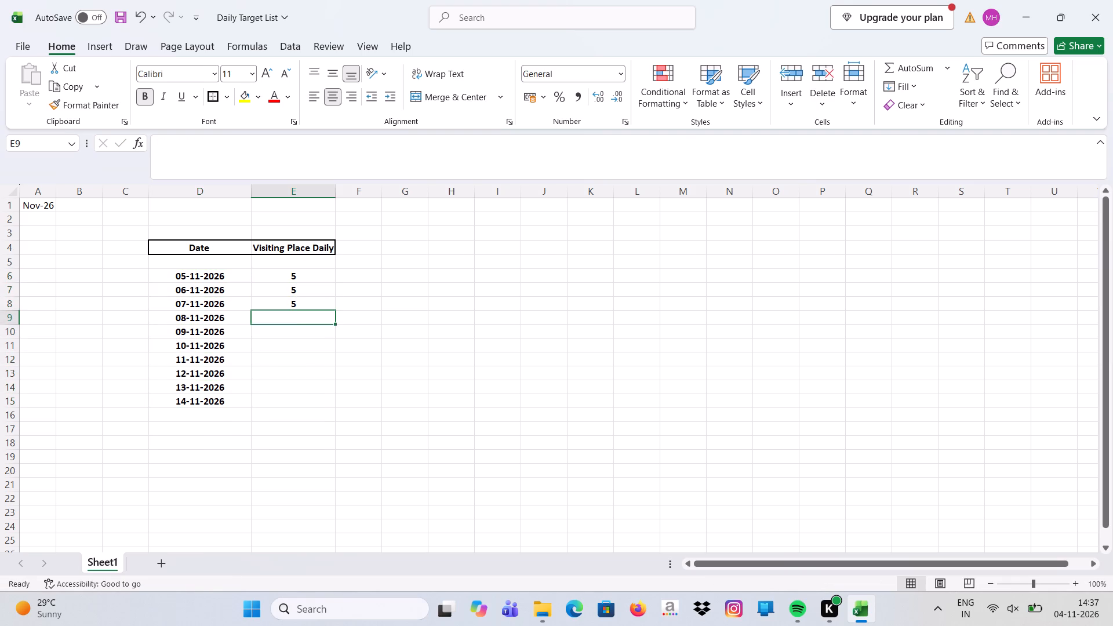
key("5")
key("Return")
key("5")
key("Return")
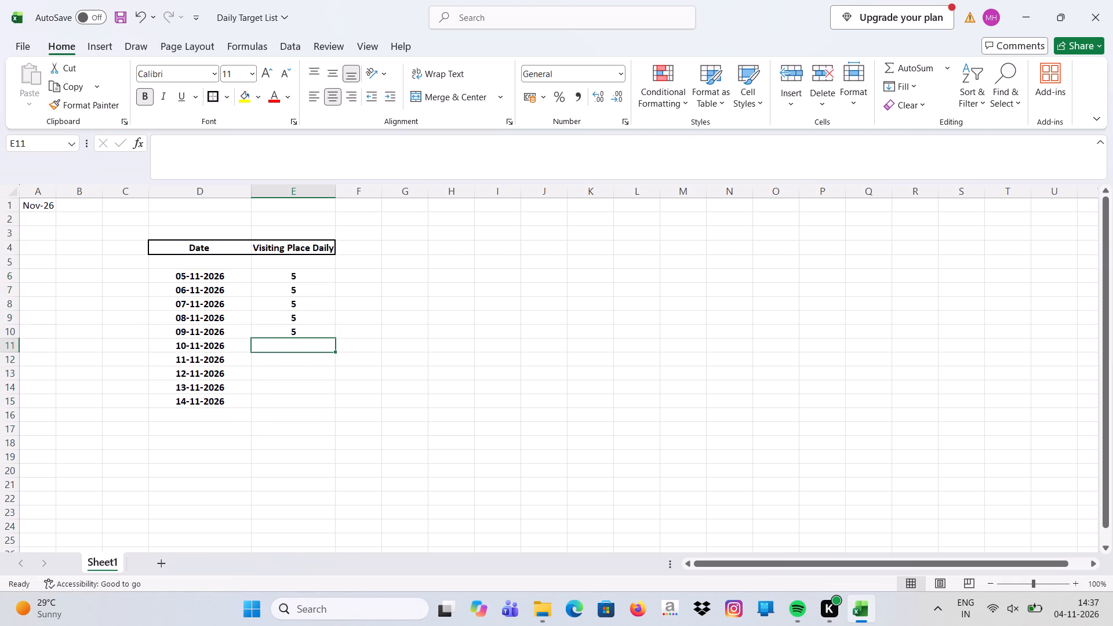
key("5")
key("Return")
key("5")
key("Return")
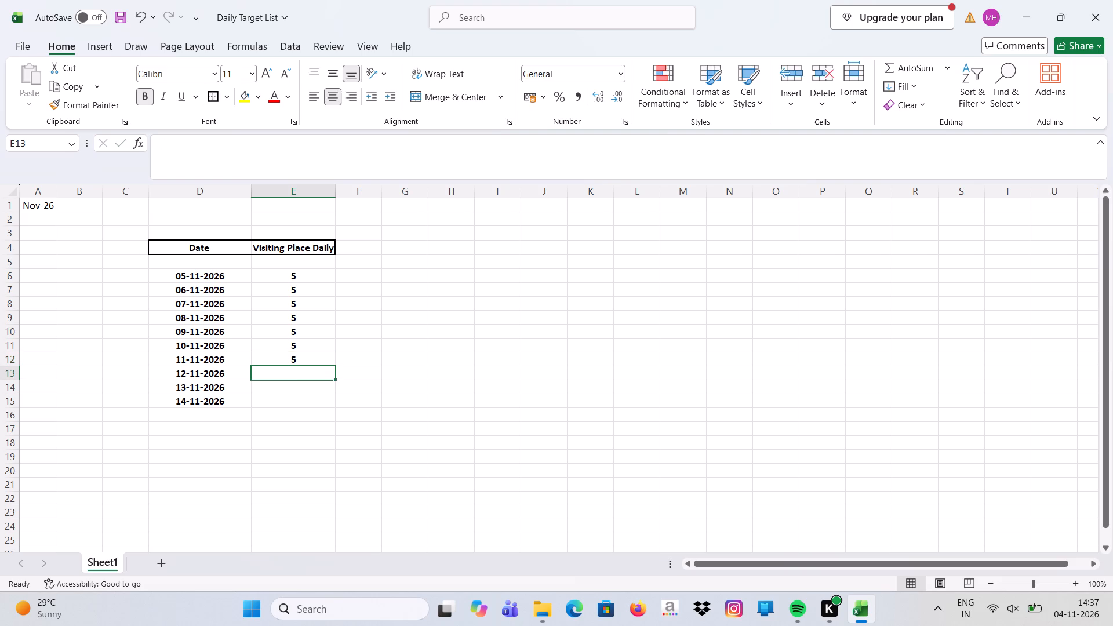
key("5")
key("Return")
key("5")
key("Return")
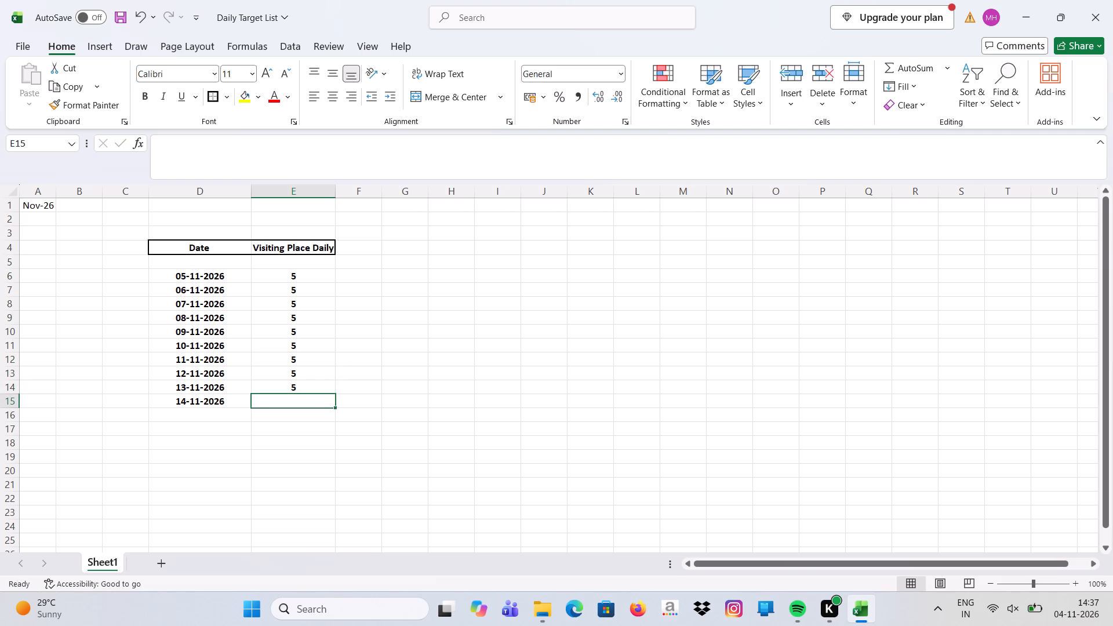
key("5")
key("Return")
Apply a thick outside border to the "Visiting Place Daily" heading cell E4.
key("Up")
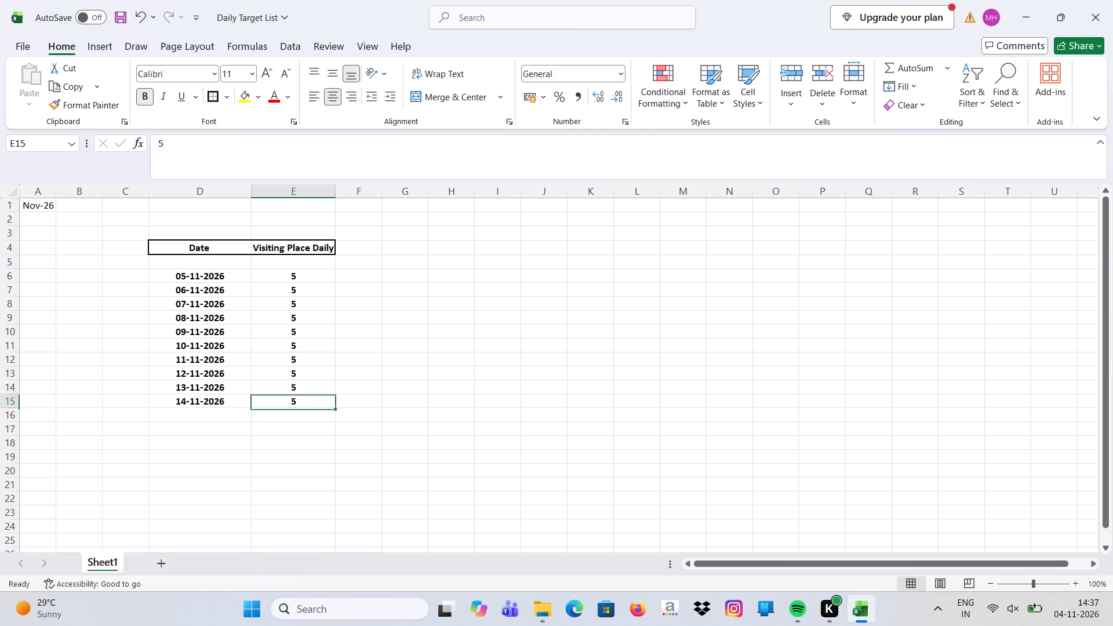
key("Up")
key("Up")
key("Up")
key("Up")
key("Up")
key("Up")
key("Up")
key("Up")
key("Up")
key("Up")
key("Up")
key("Up")
key("Down")
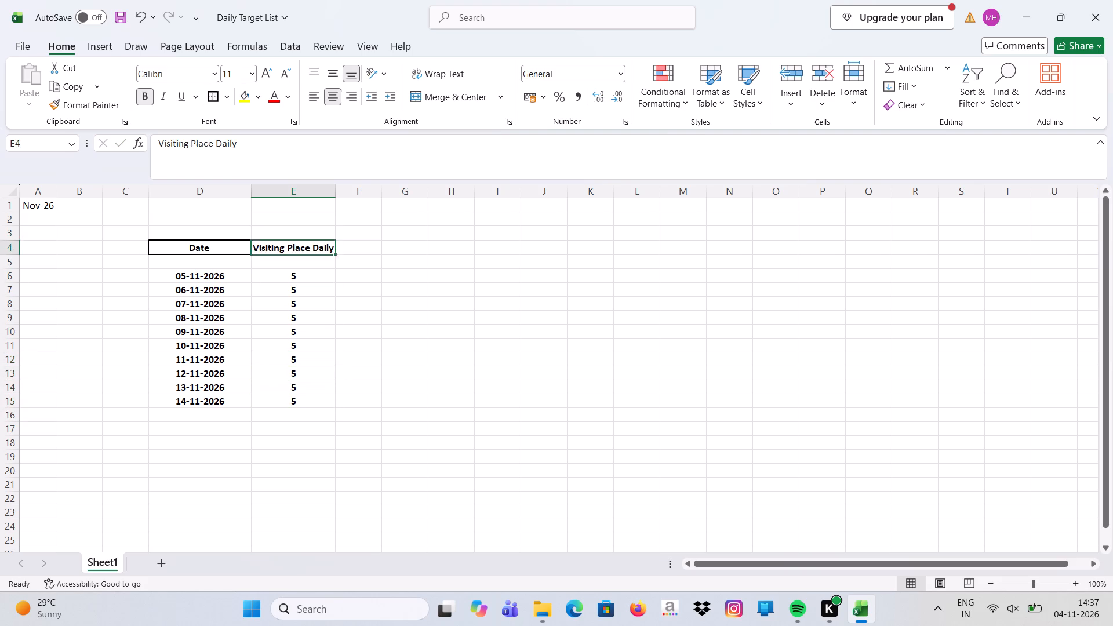
key("Down")
key("Up")
key("Up")
key("Down")
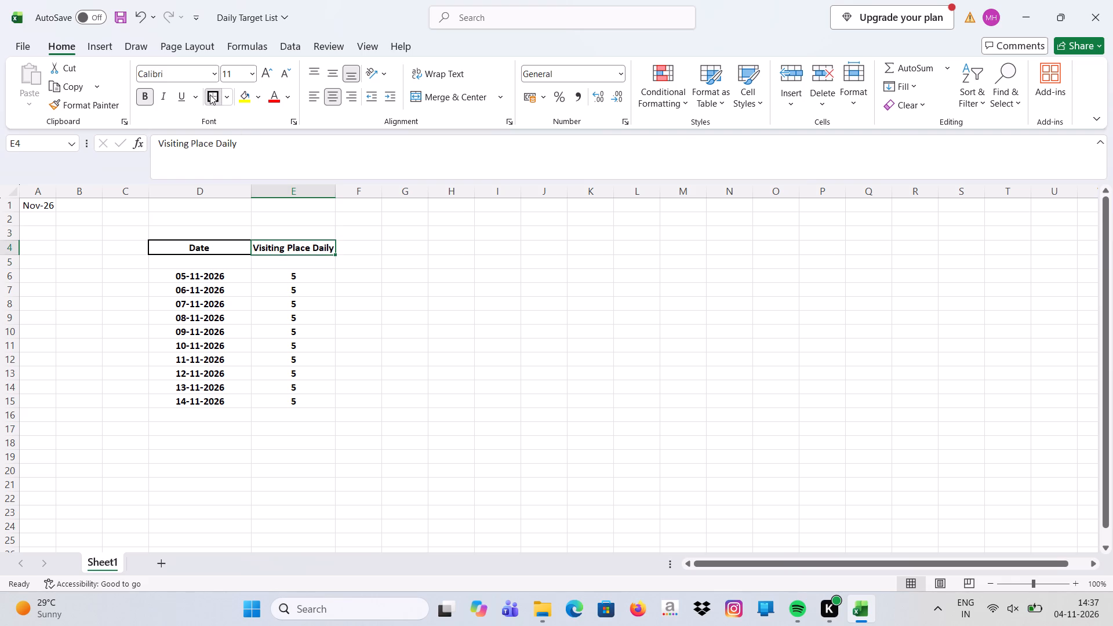
left_click(210, 94)
left_click(291, 271)
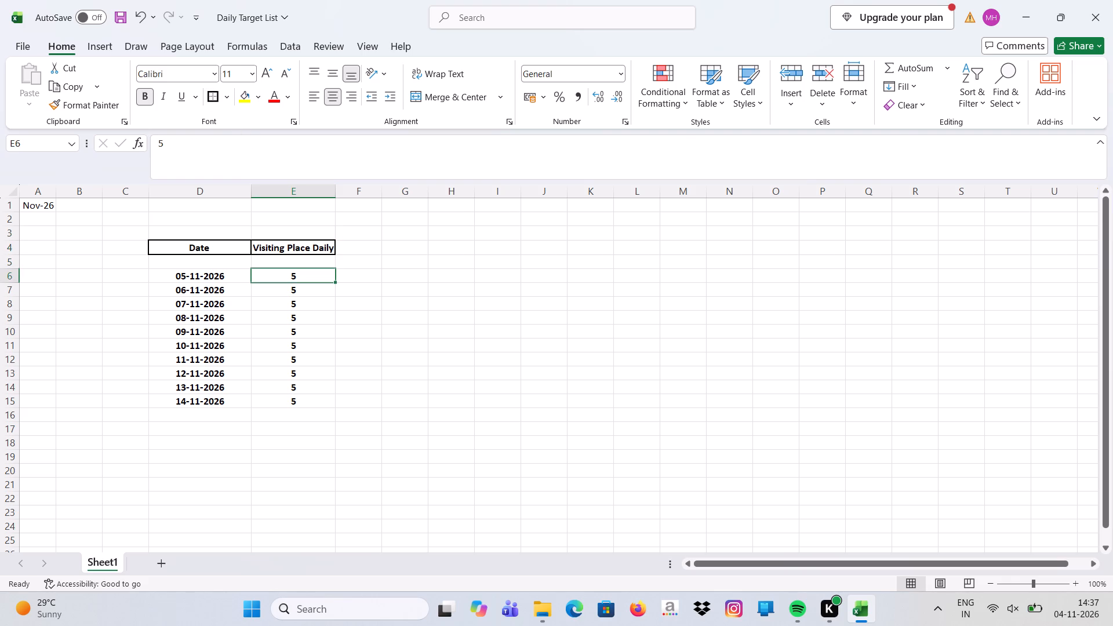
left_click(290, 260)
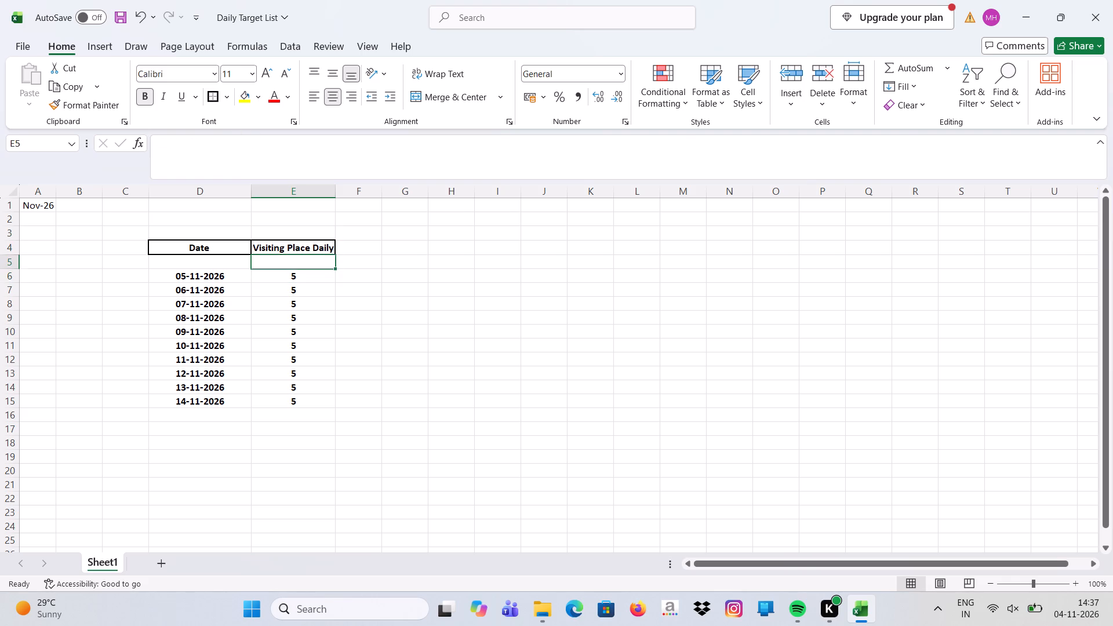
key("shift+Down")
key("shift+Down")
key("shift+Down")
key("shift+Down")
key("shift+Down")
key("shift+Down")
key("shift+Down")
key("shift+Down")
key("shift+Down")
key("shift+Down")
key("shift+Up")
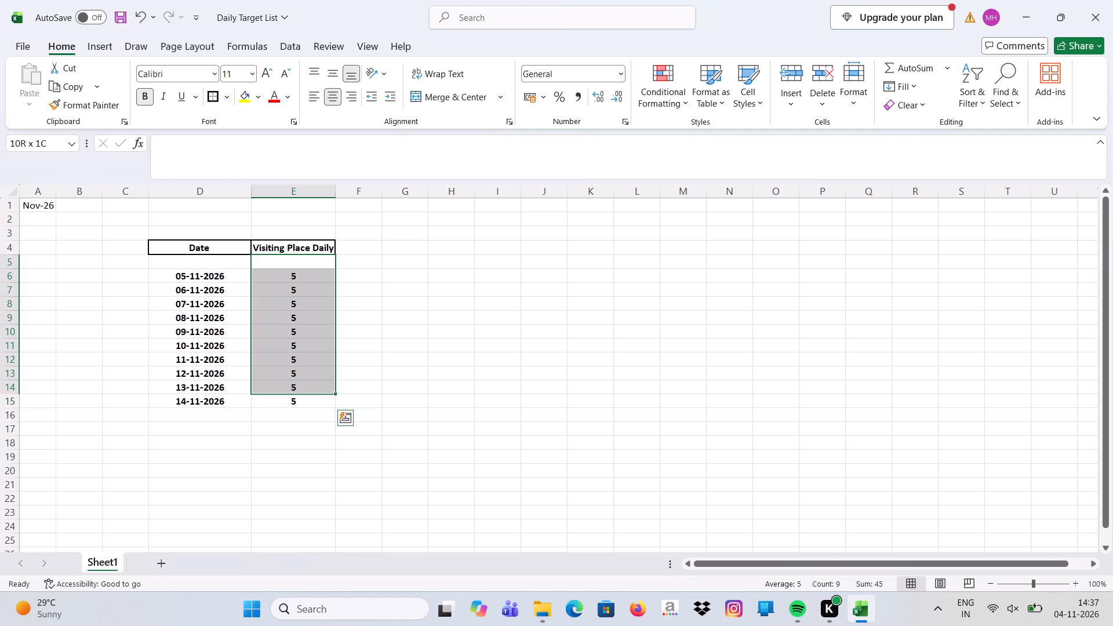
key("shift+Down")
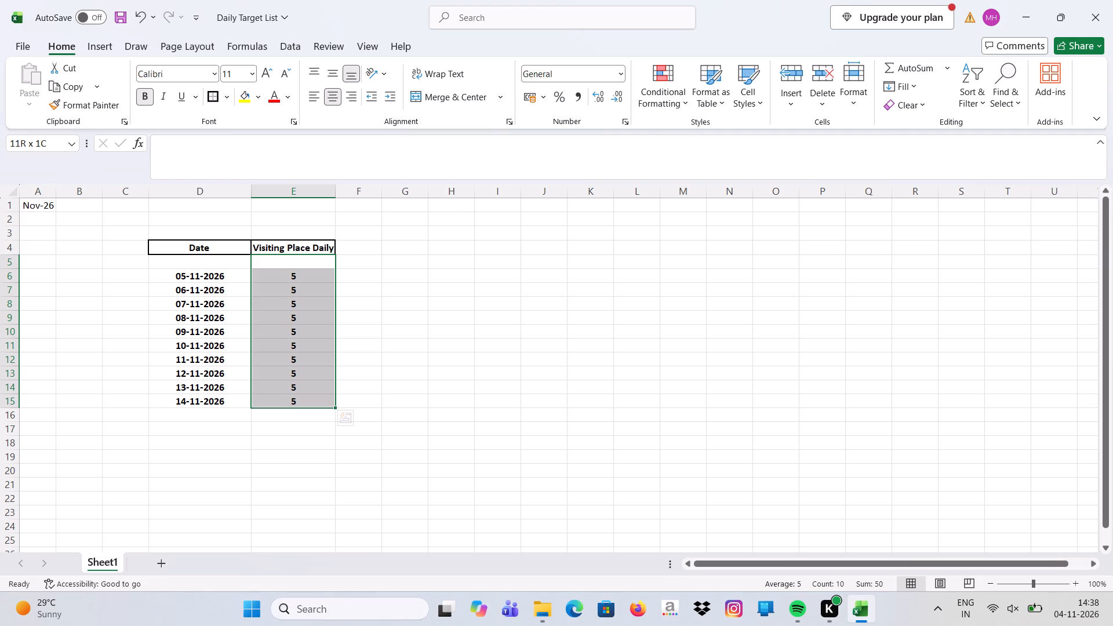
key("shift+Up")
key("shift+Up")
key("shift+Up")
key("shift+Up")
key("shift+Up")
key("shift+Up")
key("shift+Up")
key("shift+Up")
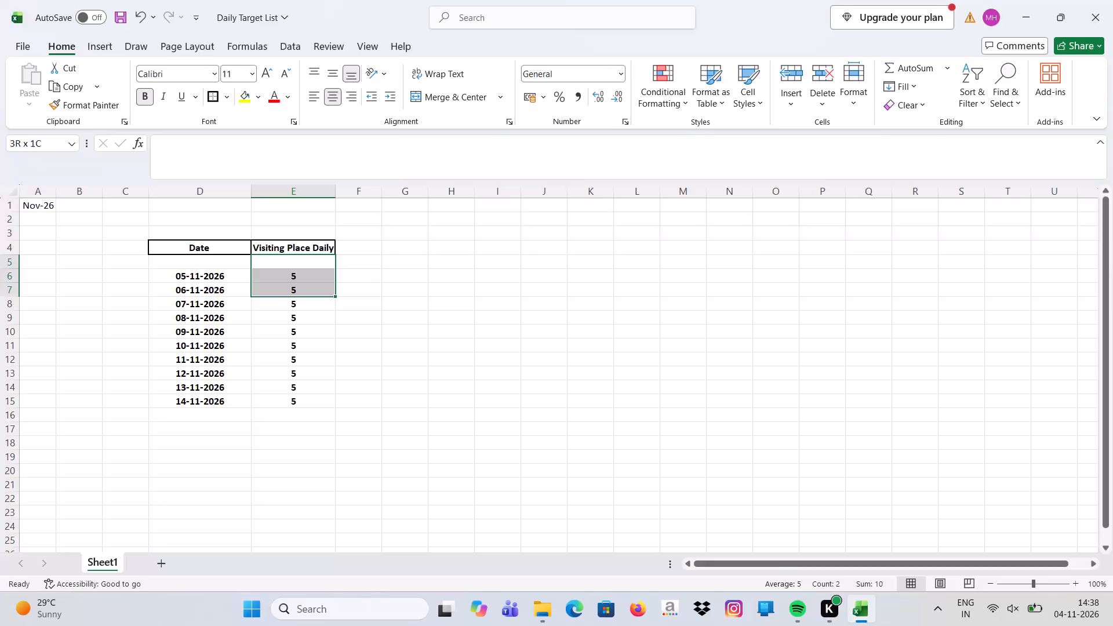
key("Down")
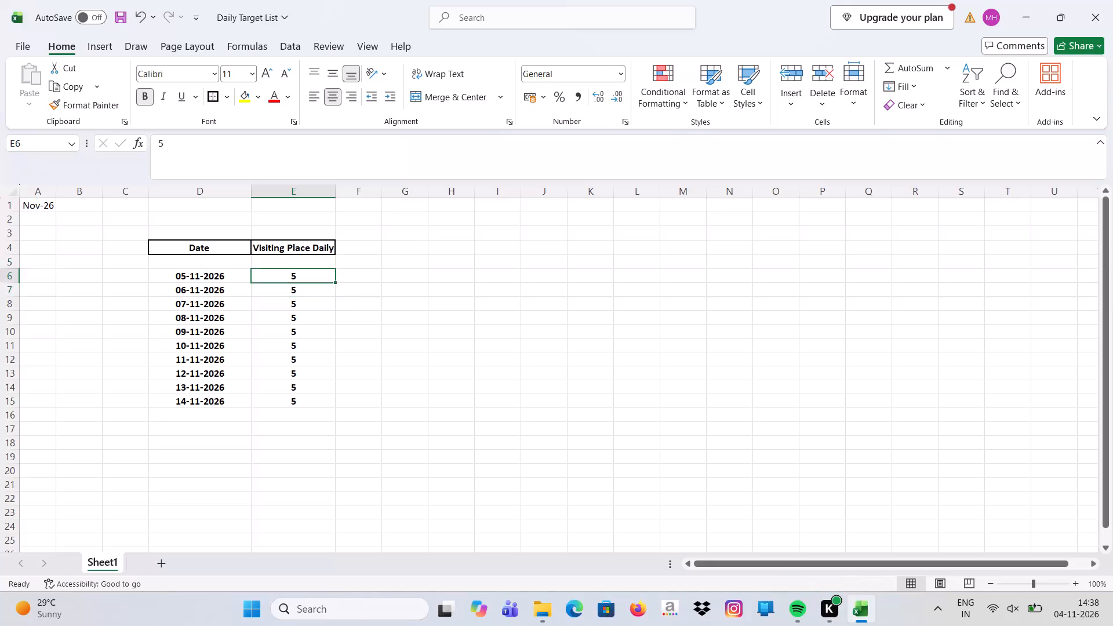
Apply a thick outside border around the range D5:E8, covering the rows through 07-11-2026.
key("Up")
key("shift+Down")
key("shift+Down")
key("shift+Down")
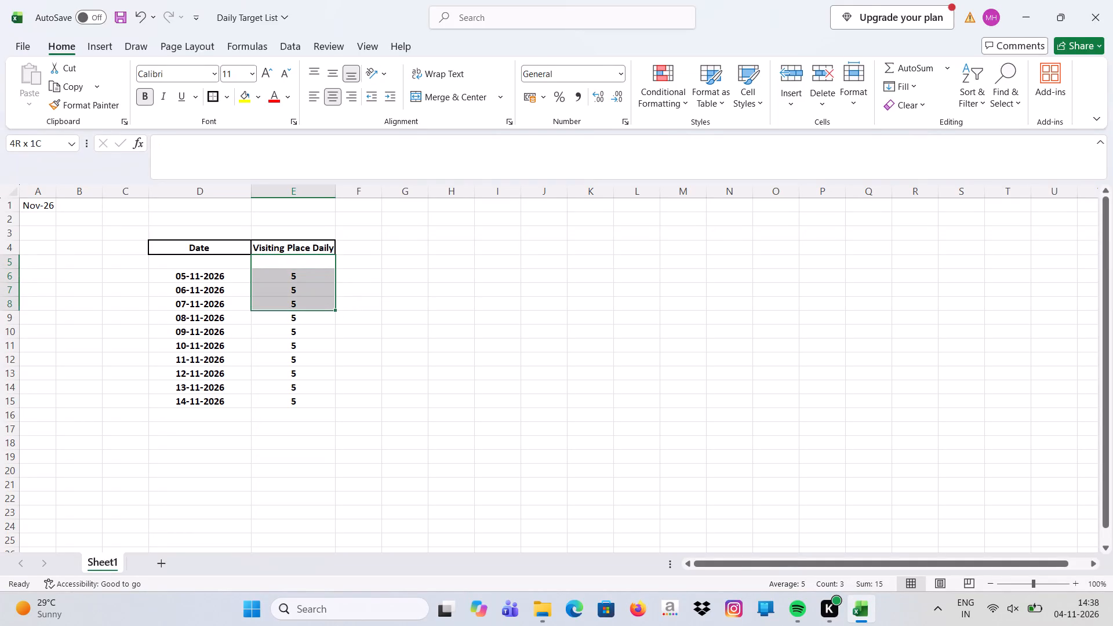
key("shift+Left")
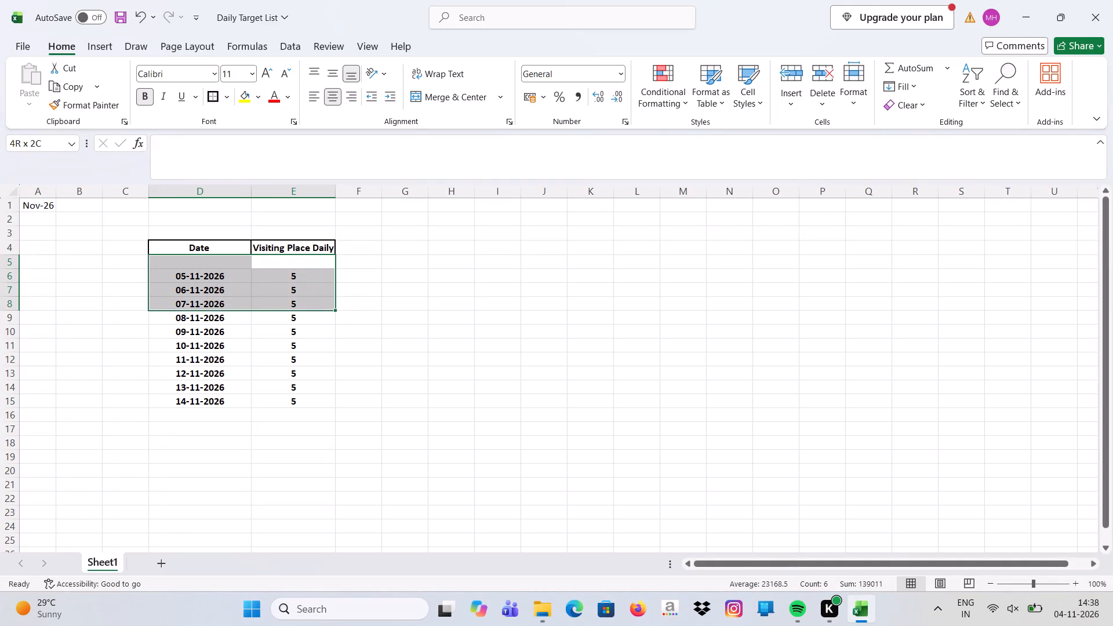
left_click(216, 99)
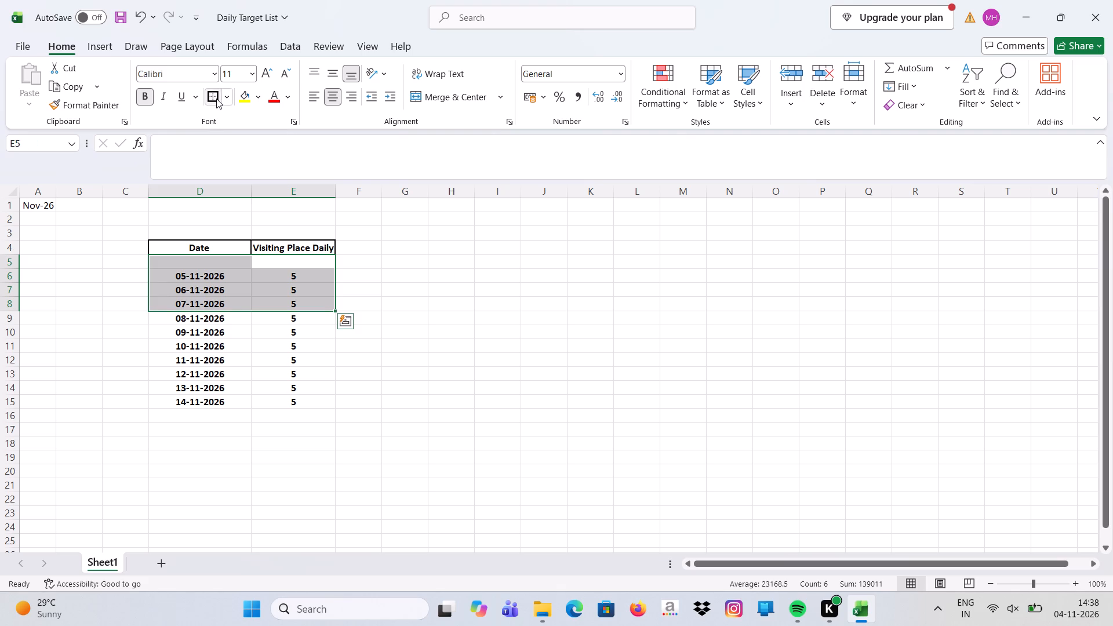
left_click(213, 338)
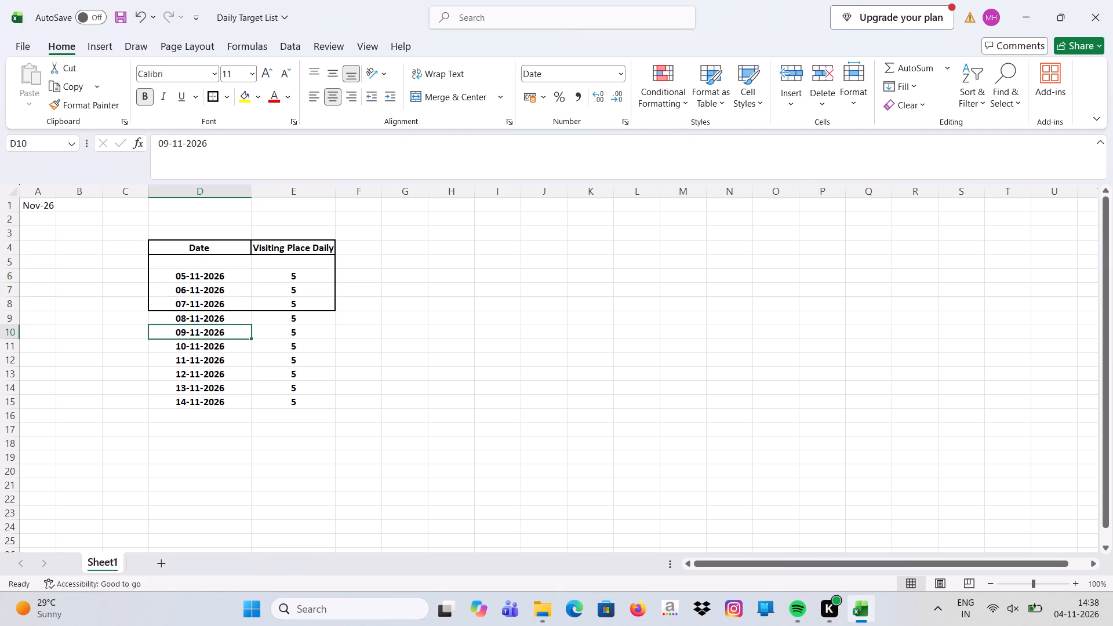
Apply a thick outside border around the range D9:E15, covering 08-11-2026 to 14-11-2026.
left_click(217, 312)
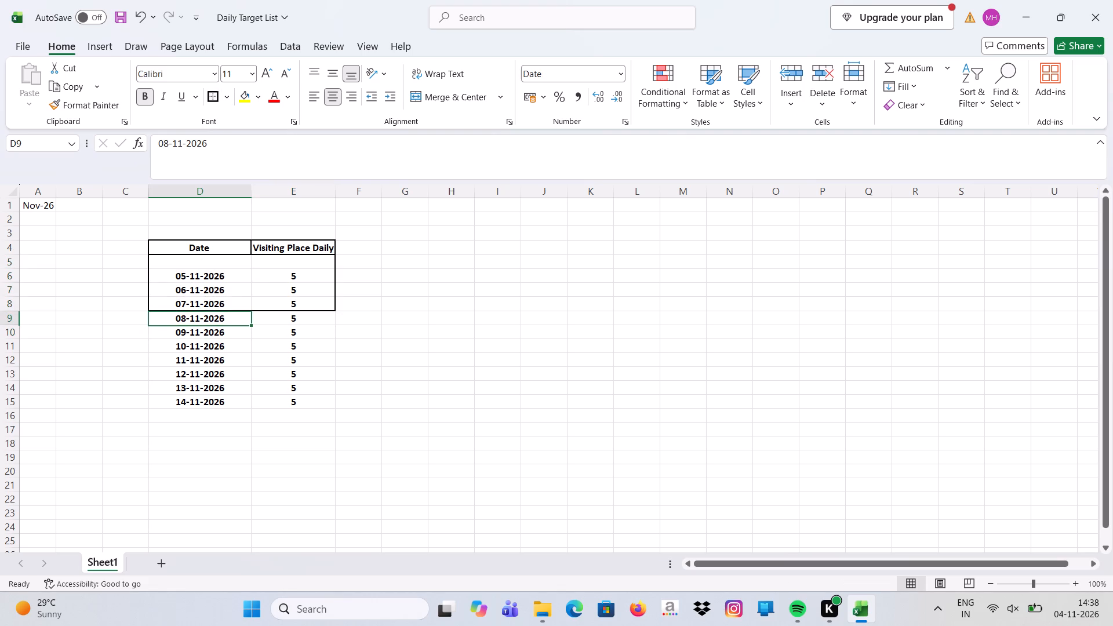
key("shift+Down")
key("shift+Down")
key("shift+Down")
key("shift+Down")
key("shift+Down")
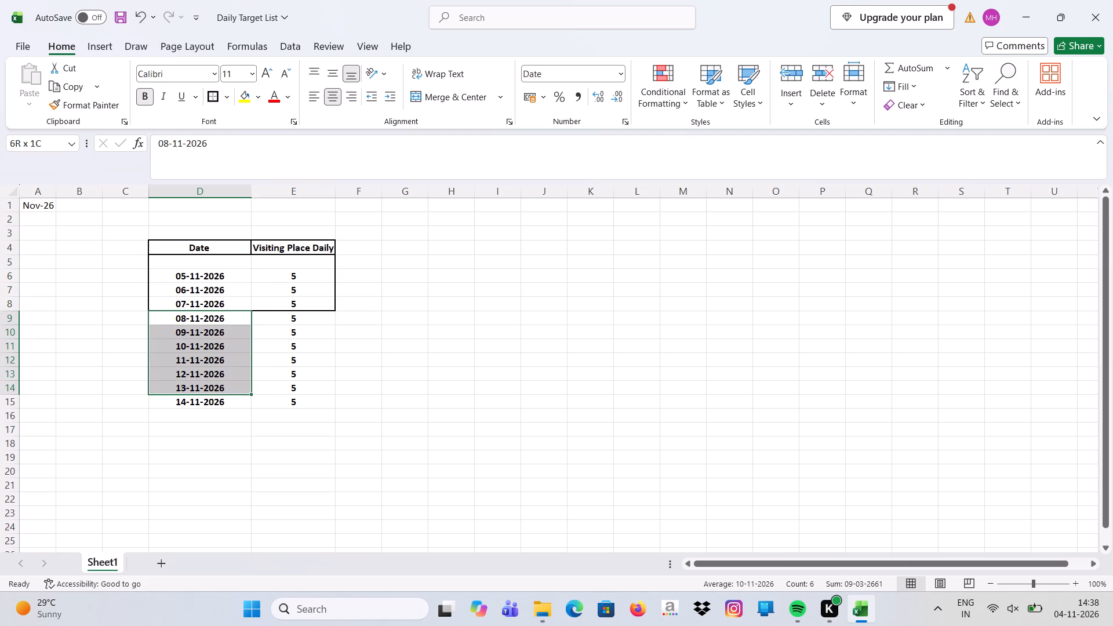
key("shift+Down")
key("shift+Down")
key("shift+Up")
key("shift+Right")
key("shift+Right")
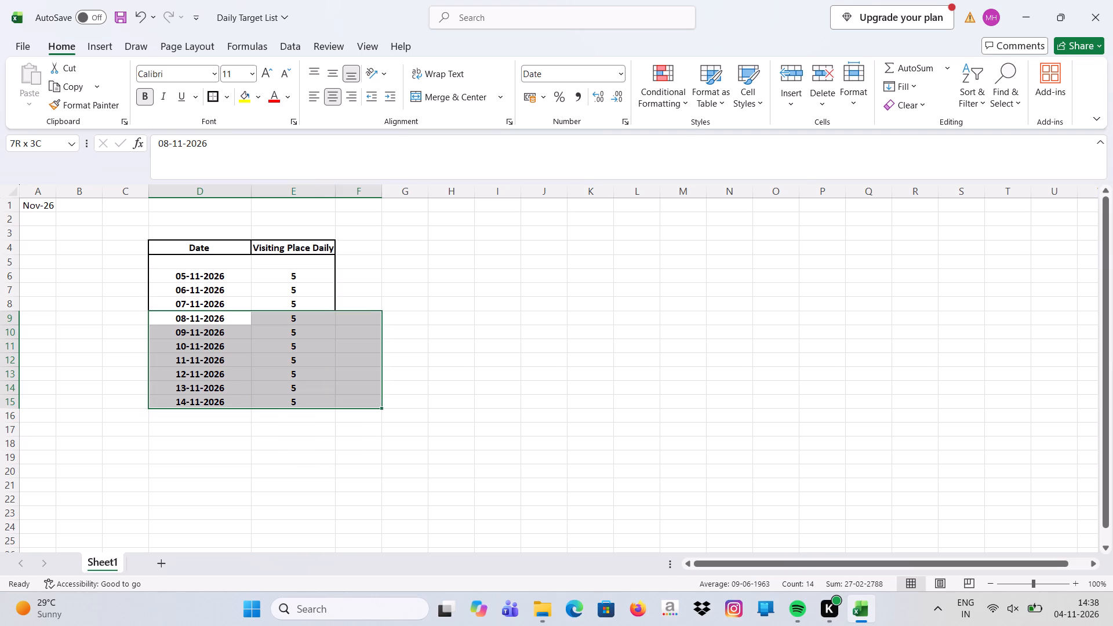
key("shift+Left")
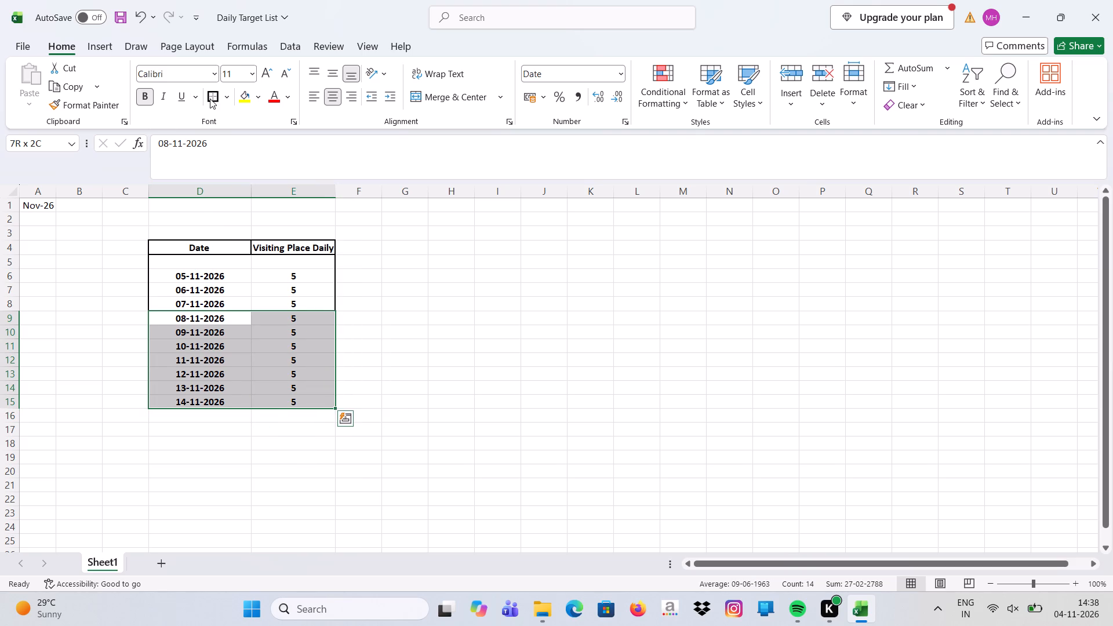
left_click(208, 97)
left_click(108, 361)
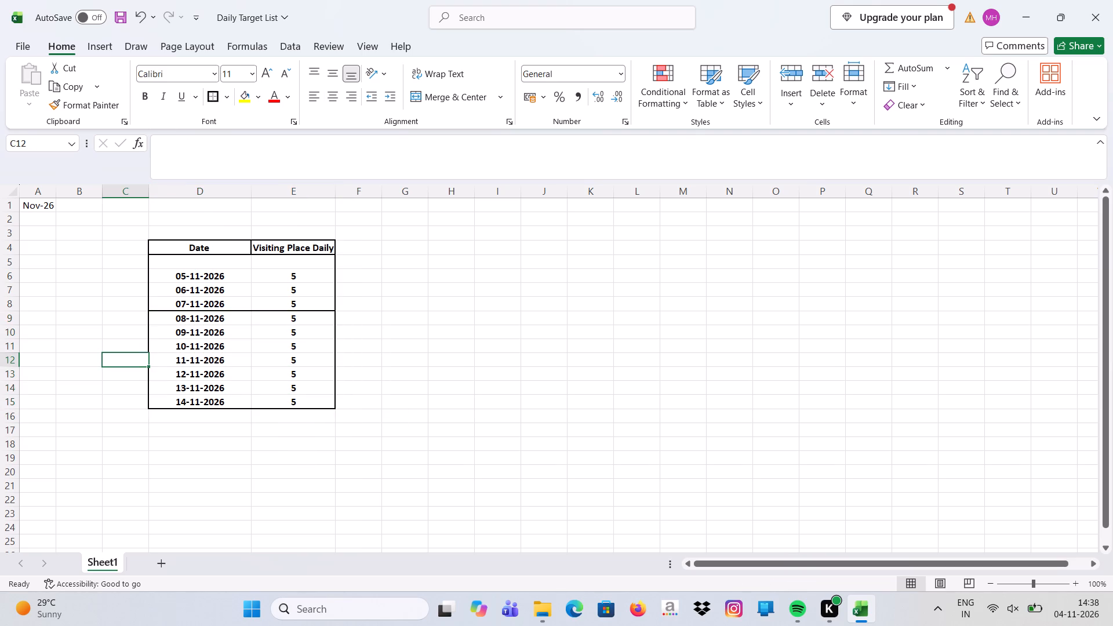
left_click(115, 293)
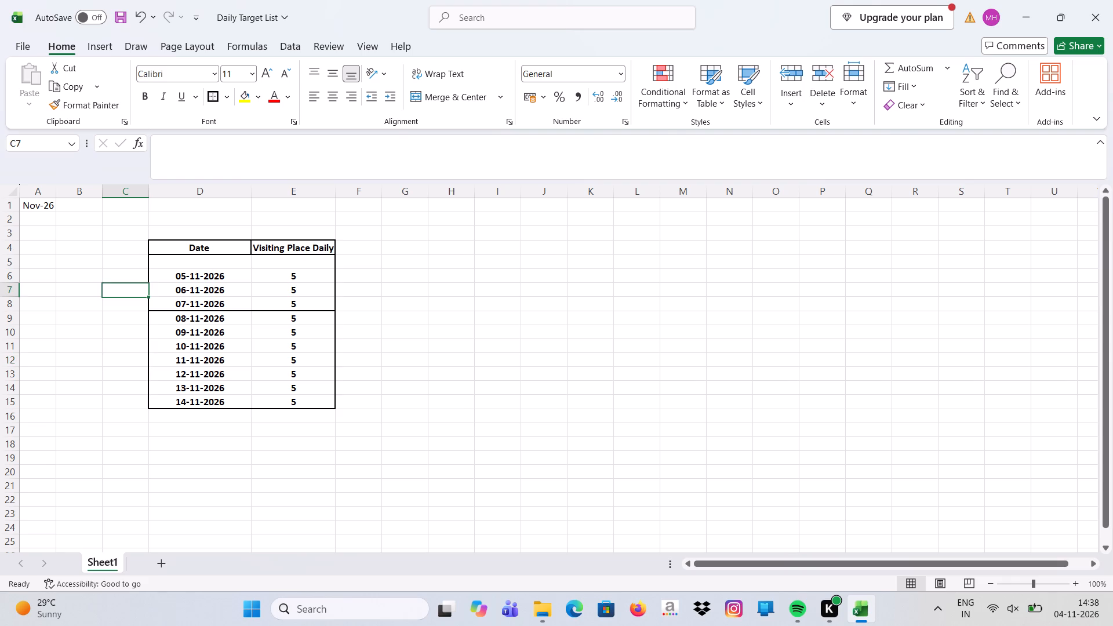
Enter the label "1St Week" in cell B7, beside the first block of dates.
left_click(92, 282)
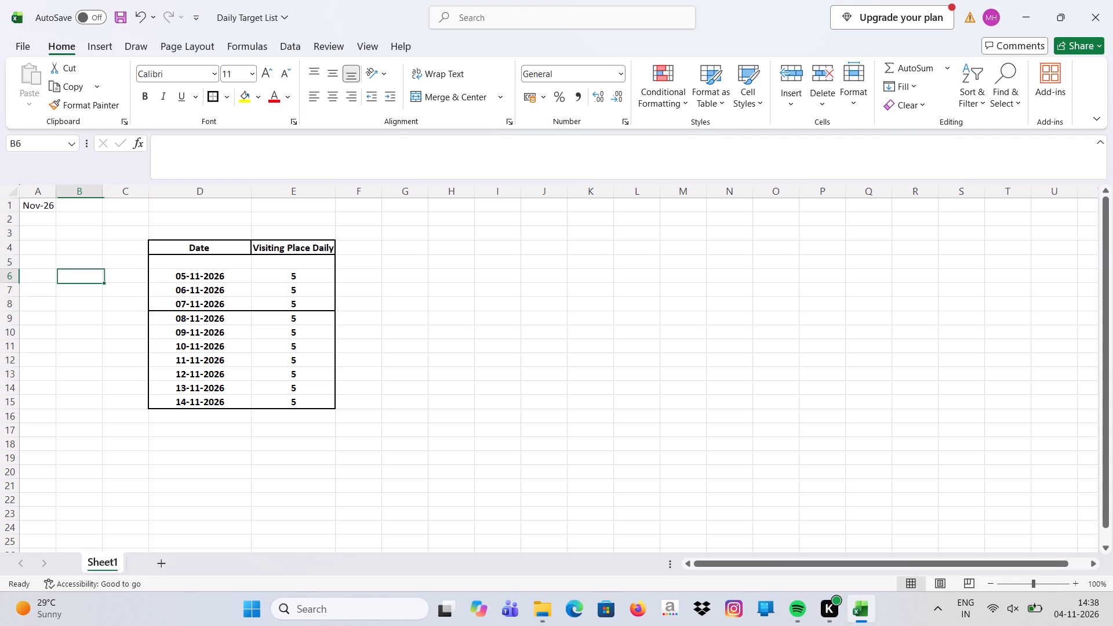
left_click(93, 292)
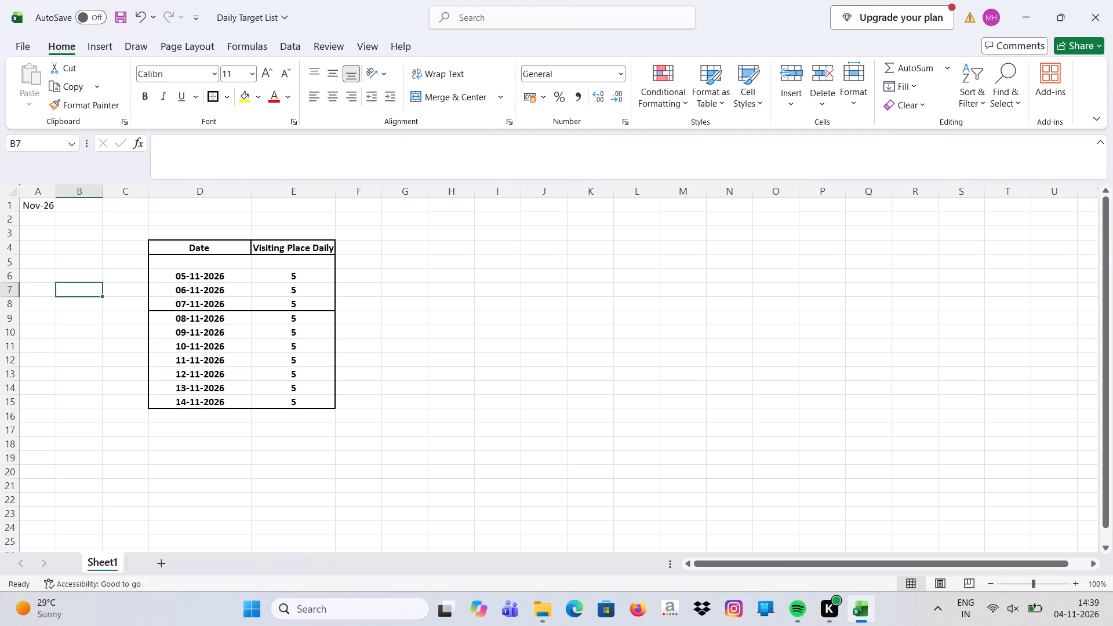
key("1")
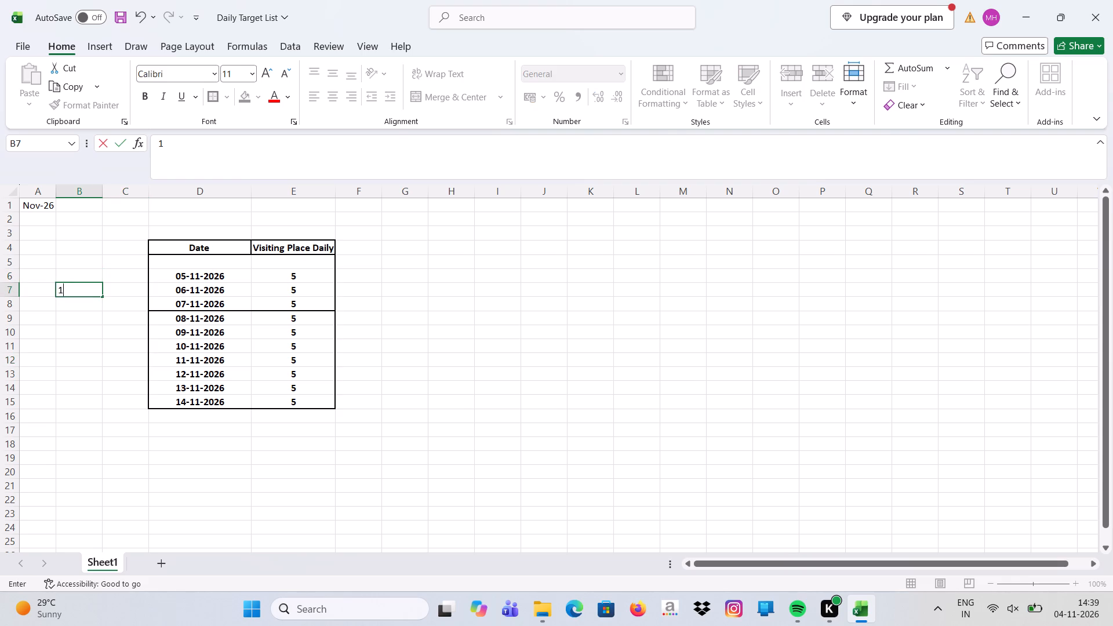
type("St")
key("space")
key("space")
key("BackSpace")
key("shift+w")
type("eek")
Enter the label "2nd Week" in cell B11, beside the second block of dates.
left_click(74, 350)
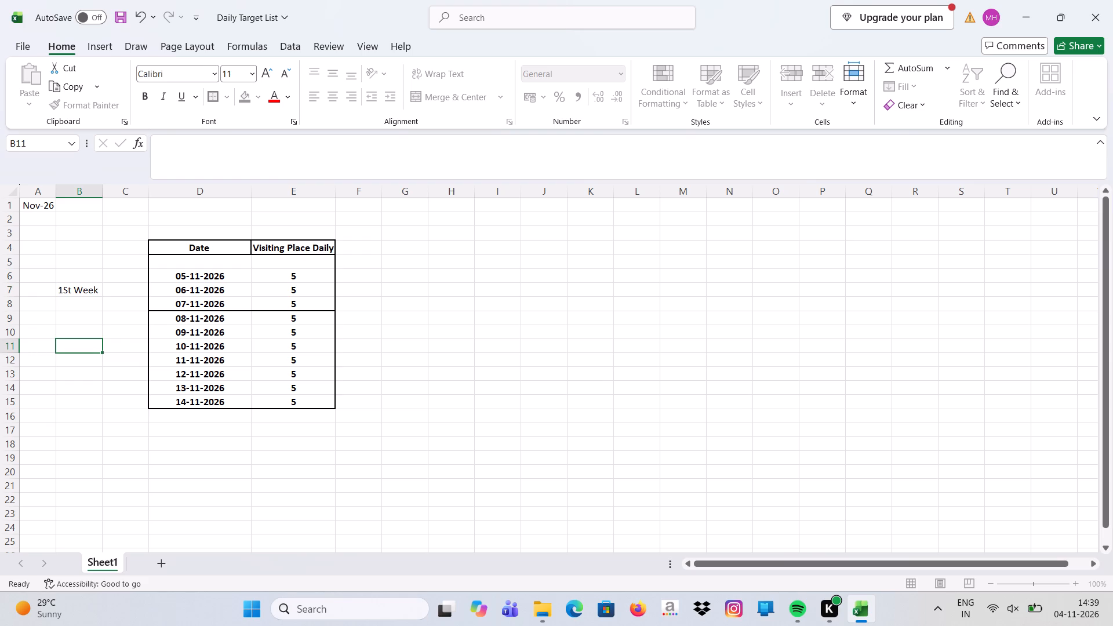
key("2")
type("nd")
key("space")
type("Wee")
key("k")
key("Return")
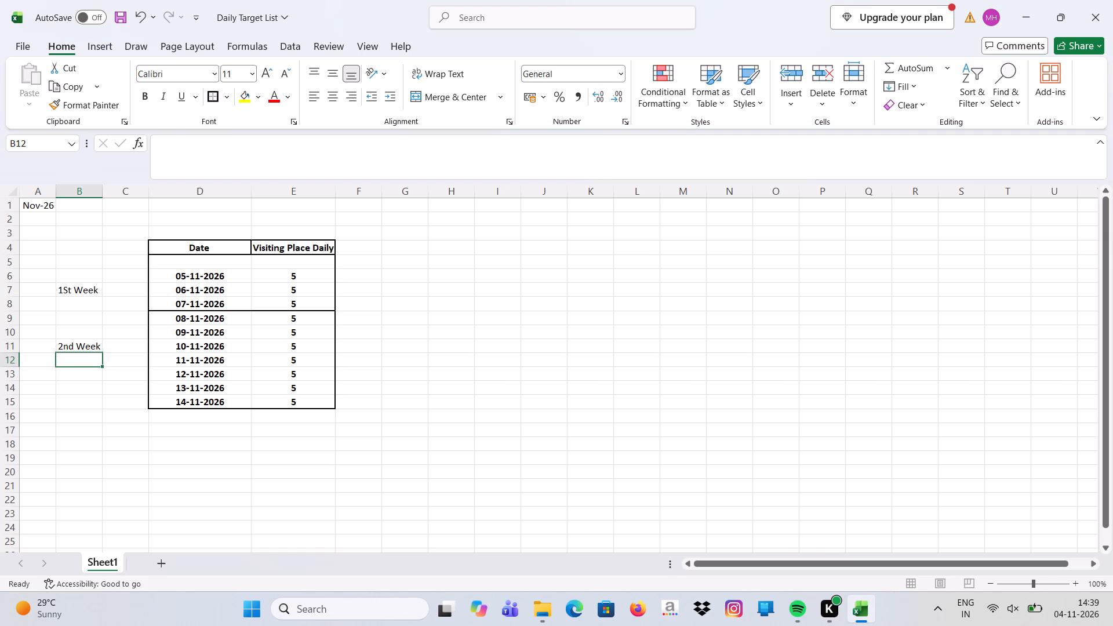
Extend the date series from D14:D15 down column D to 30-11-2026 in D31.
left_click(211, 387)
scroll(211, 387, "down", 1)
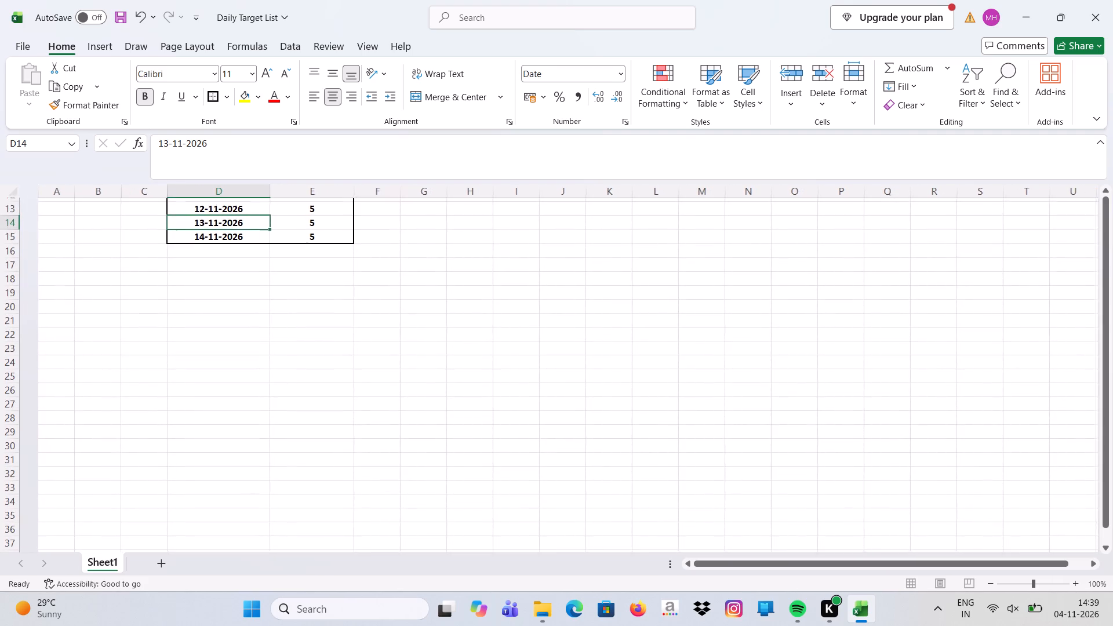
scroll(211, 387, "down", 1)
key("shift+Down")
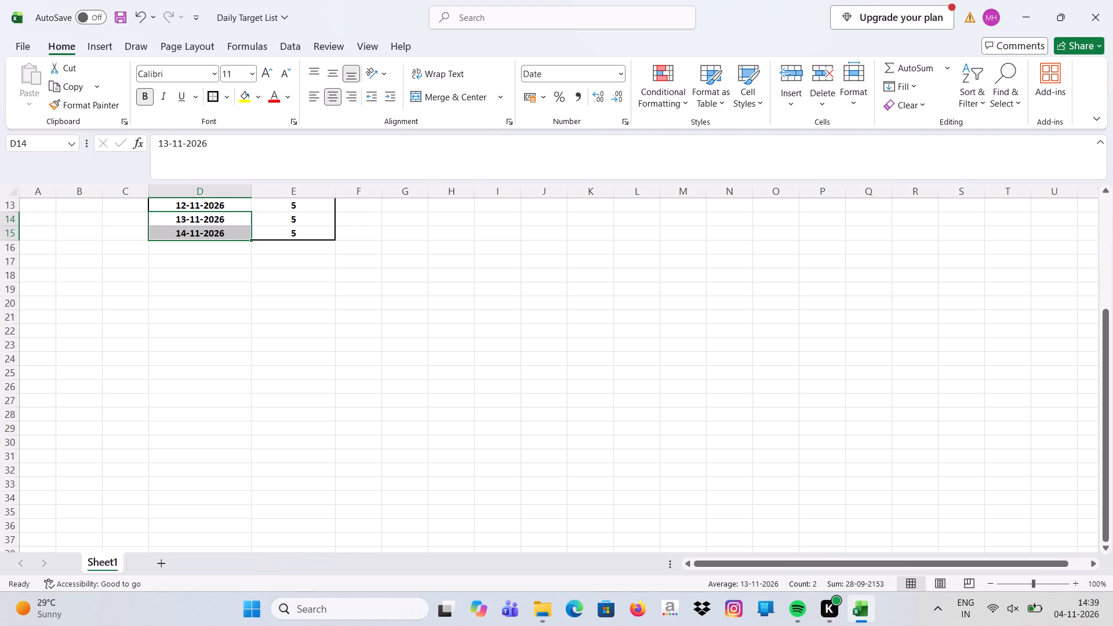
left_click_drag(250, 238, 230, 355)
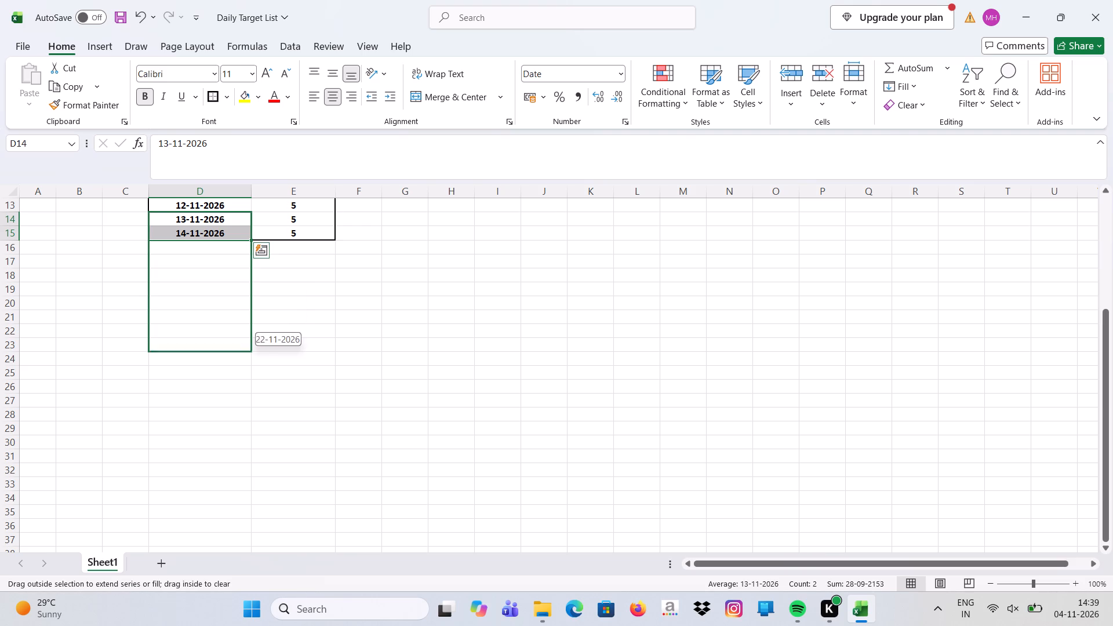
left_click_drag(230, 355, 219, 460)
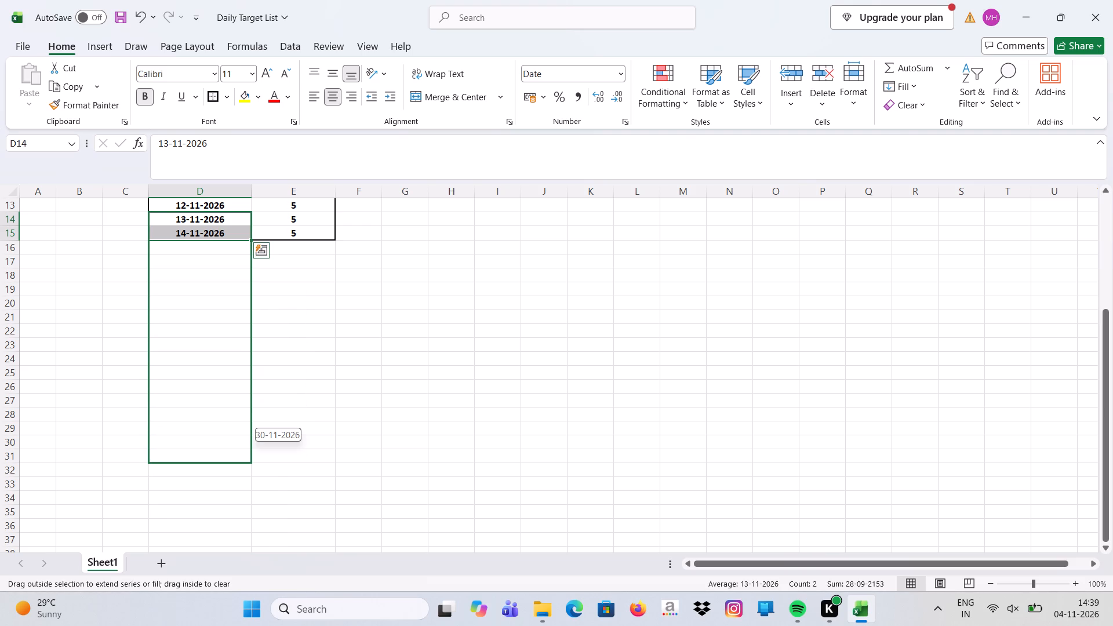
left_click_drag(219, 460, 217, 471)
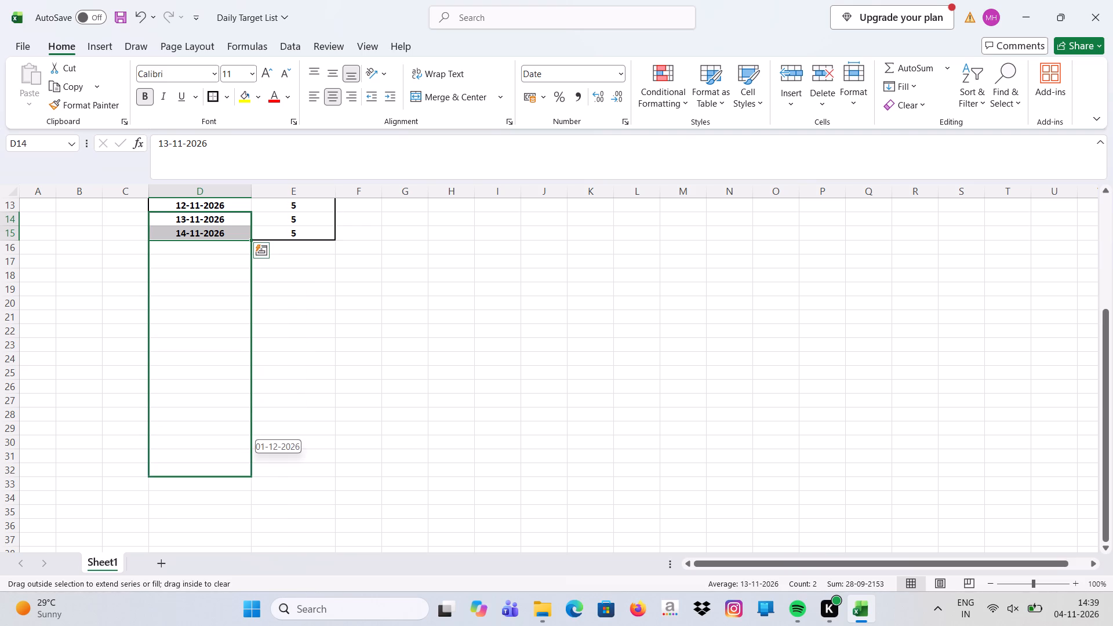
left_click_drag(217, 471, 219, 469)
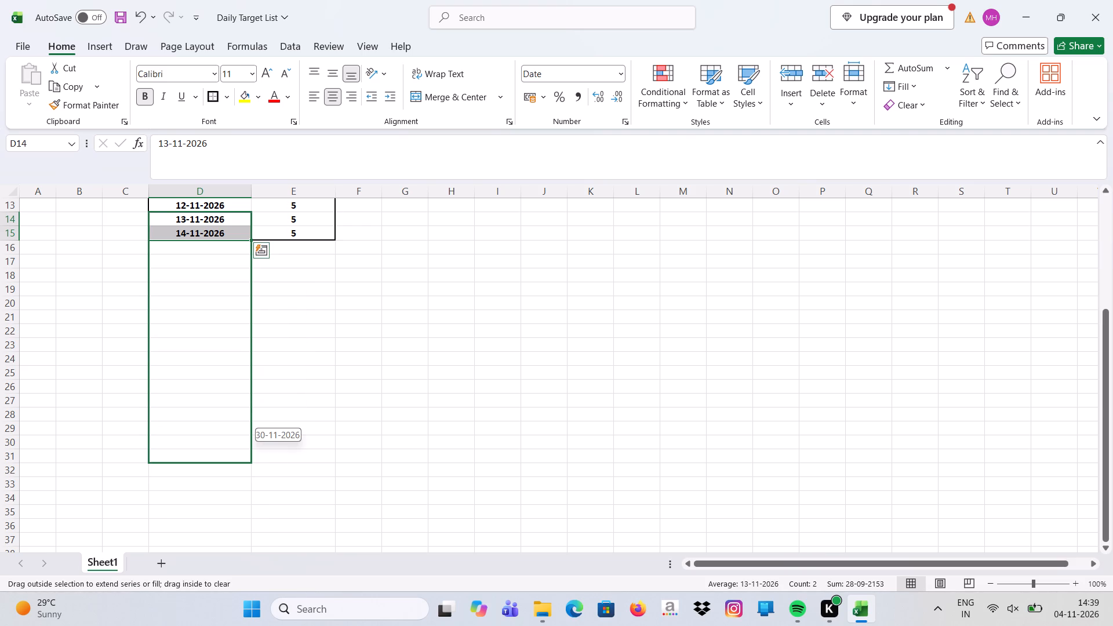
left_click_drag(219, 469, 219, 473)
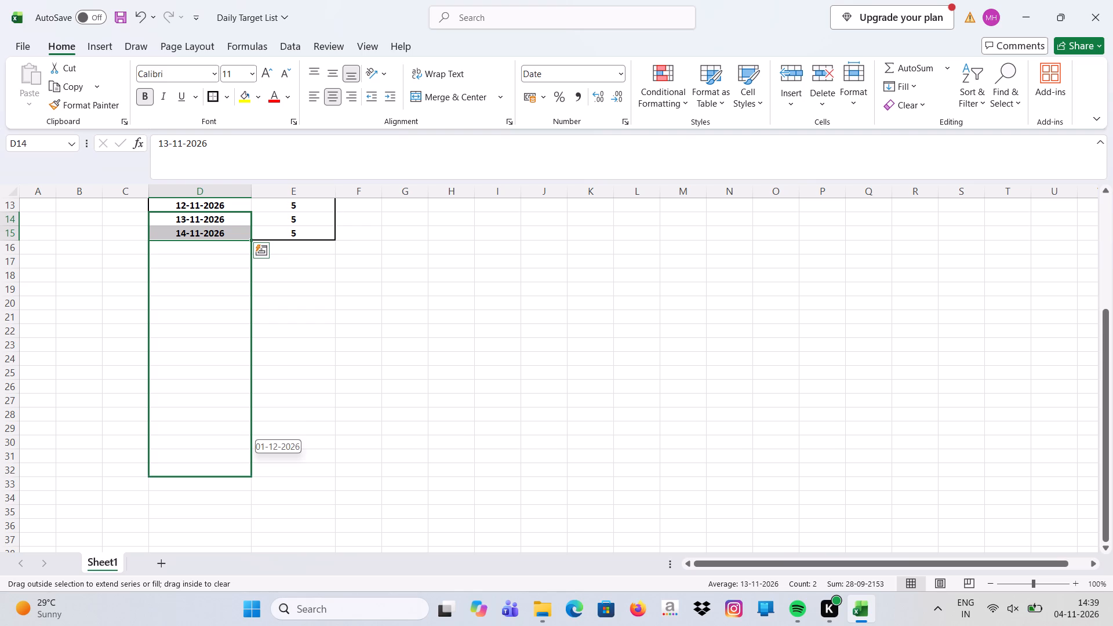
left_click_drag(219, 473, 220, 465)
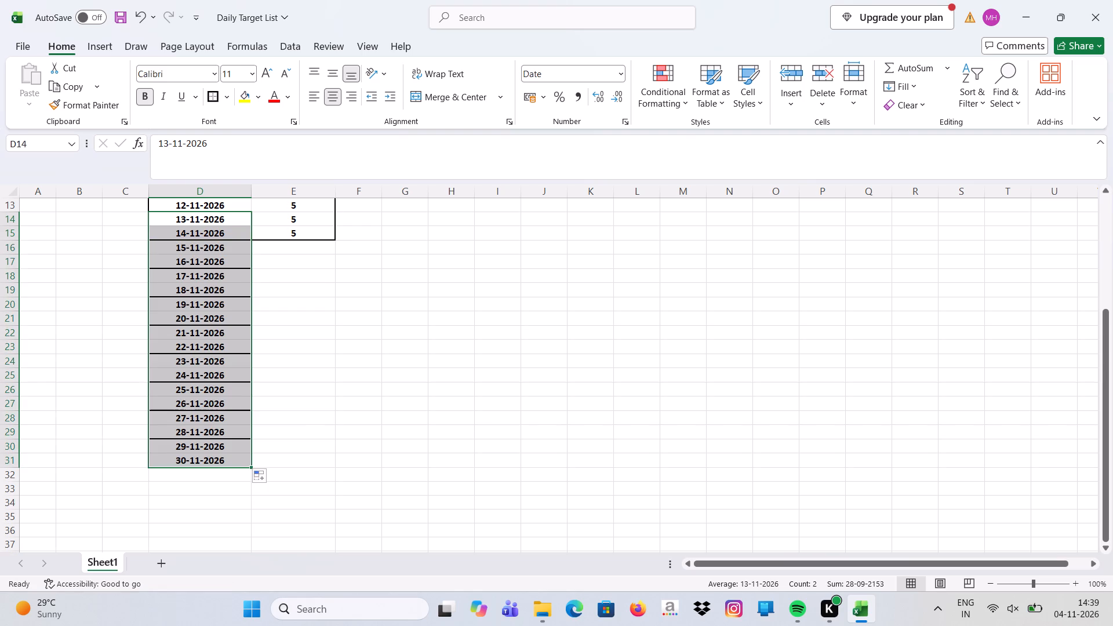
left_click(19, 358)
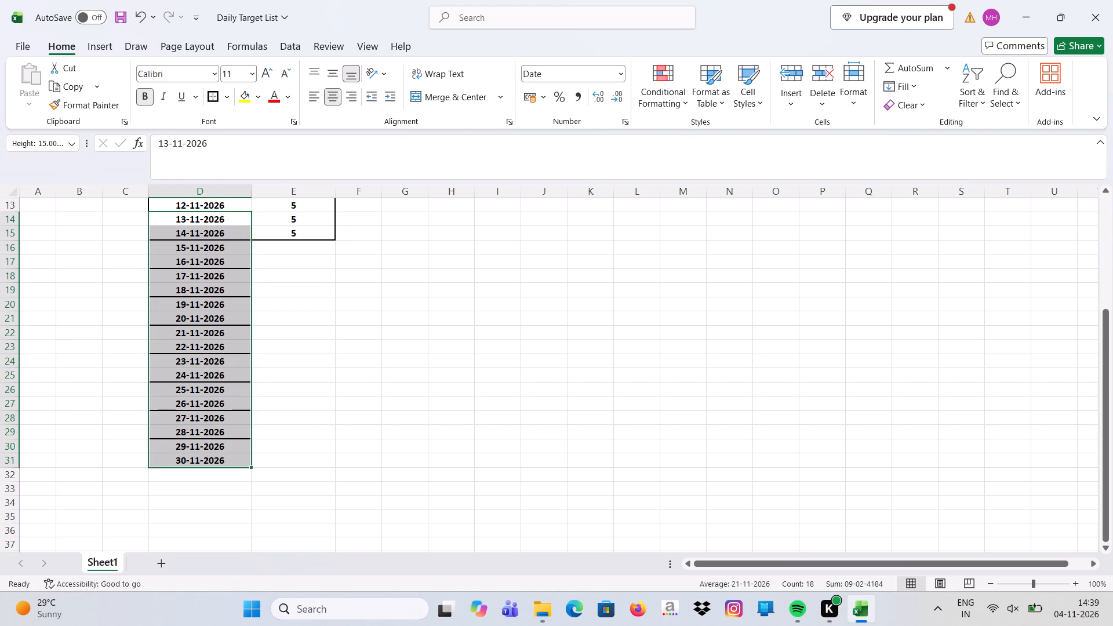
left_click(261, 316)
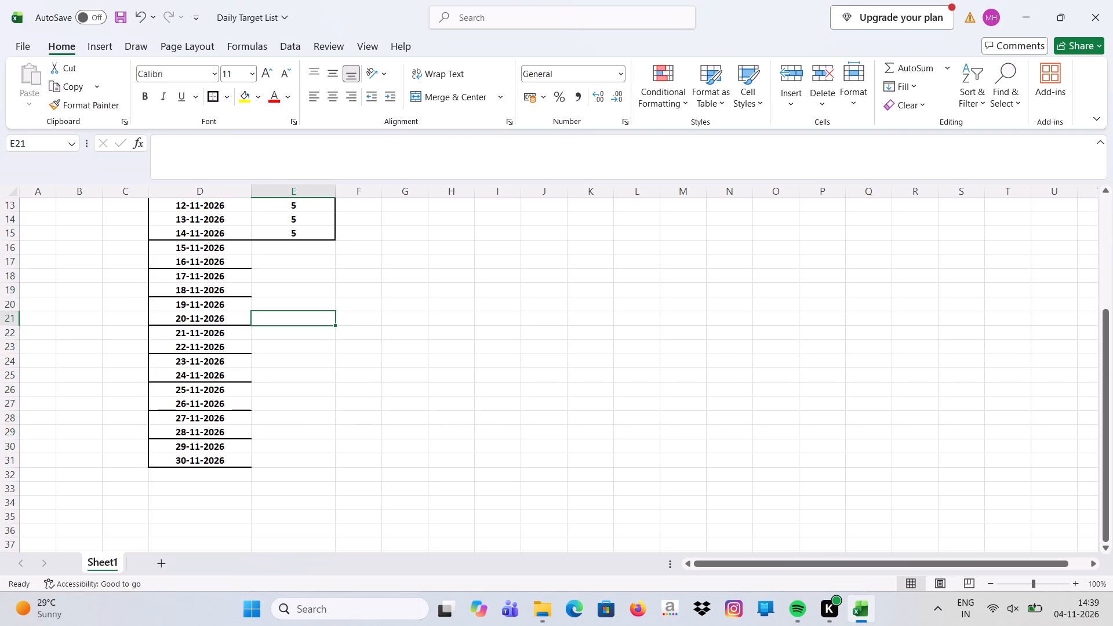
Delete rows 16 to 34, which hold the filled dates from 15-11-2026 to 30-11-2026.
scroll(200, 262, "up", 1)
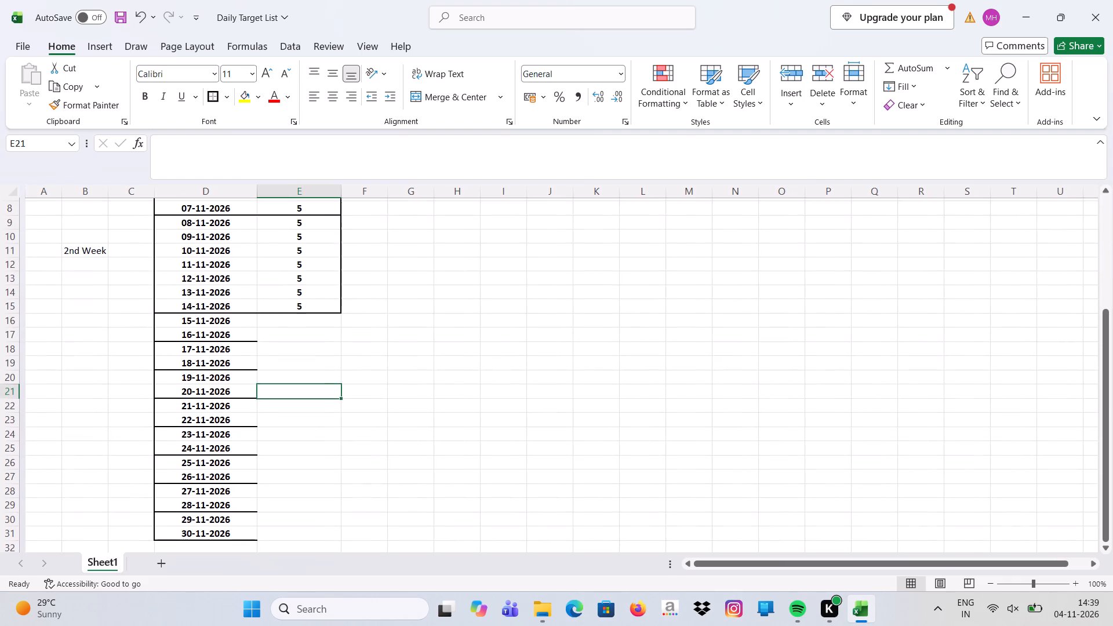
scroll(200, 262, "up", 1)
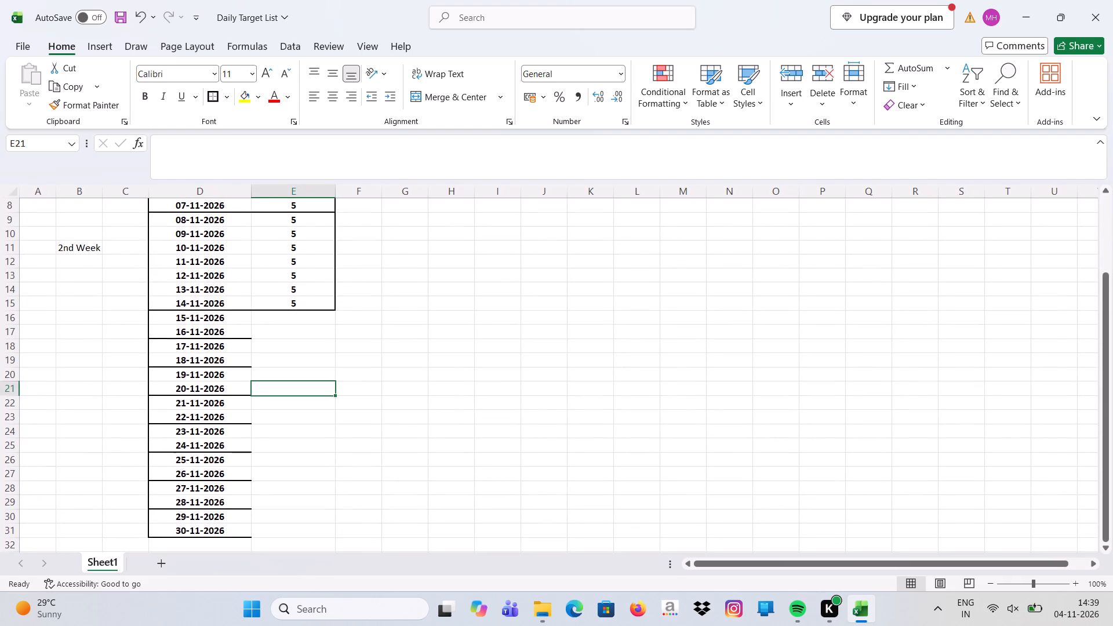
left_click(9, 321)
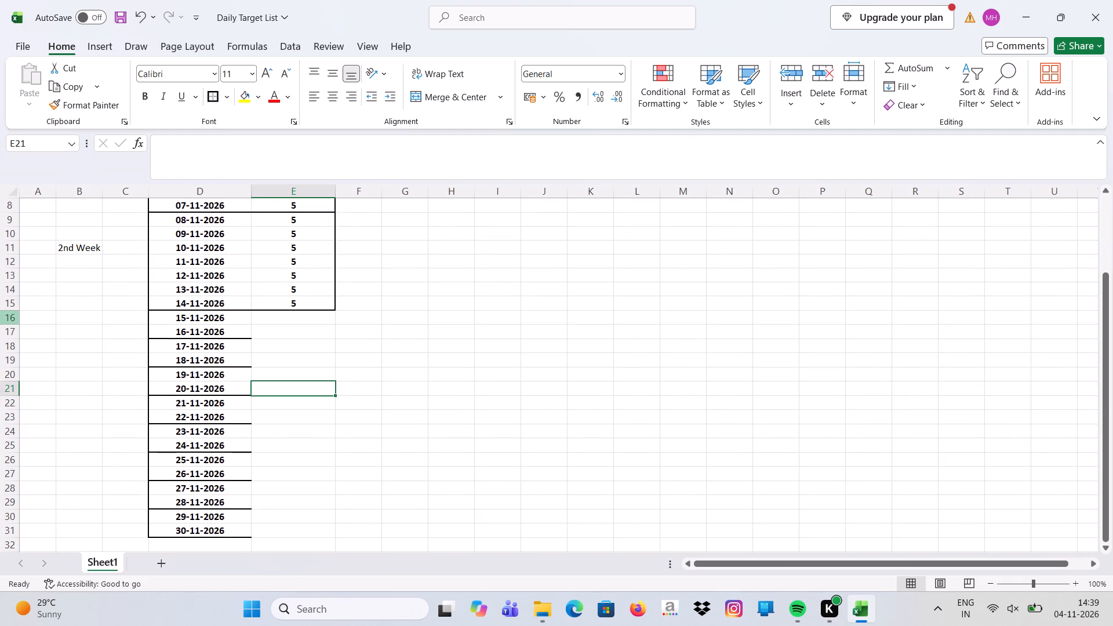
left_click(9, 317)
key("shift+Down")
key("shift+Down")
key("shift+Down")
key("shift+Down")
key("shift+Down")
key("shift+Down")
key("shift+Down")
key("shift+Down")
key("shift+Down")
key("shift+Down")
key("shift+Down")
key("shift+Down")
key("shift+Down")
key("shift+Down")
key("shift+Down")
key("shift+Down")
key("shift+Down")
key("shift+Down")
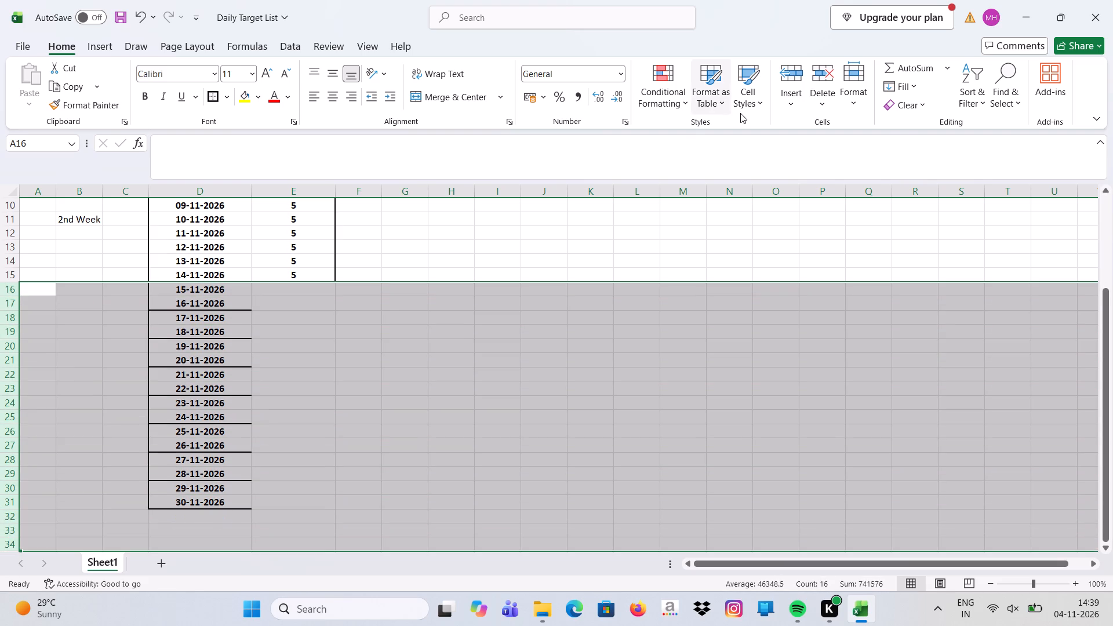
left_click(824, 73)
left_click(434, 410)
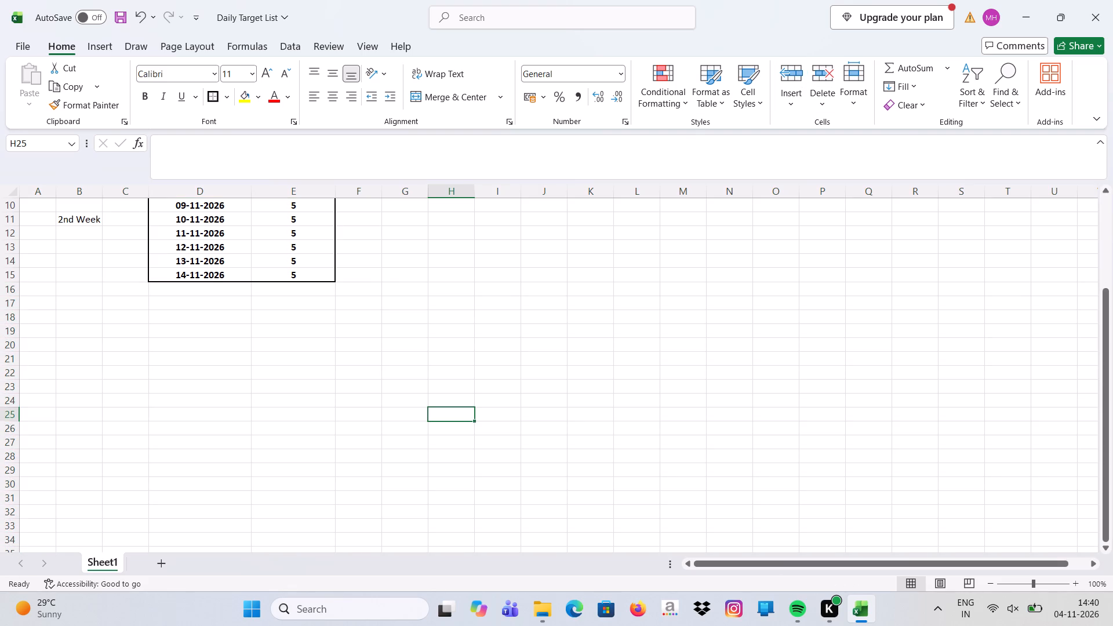
Delete row 15, which holds the 14-11-2026 entry.
scroll(60, 311, "up", 1)
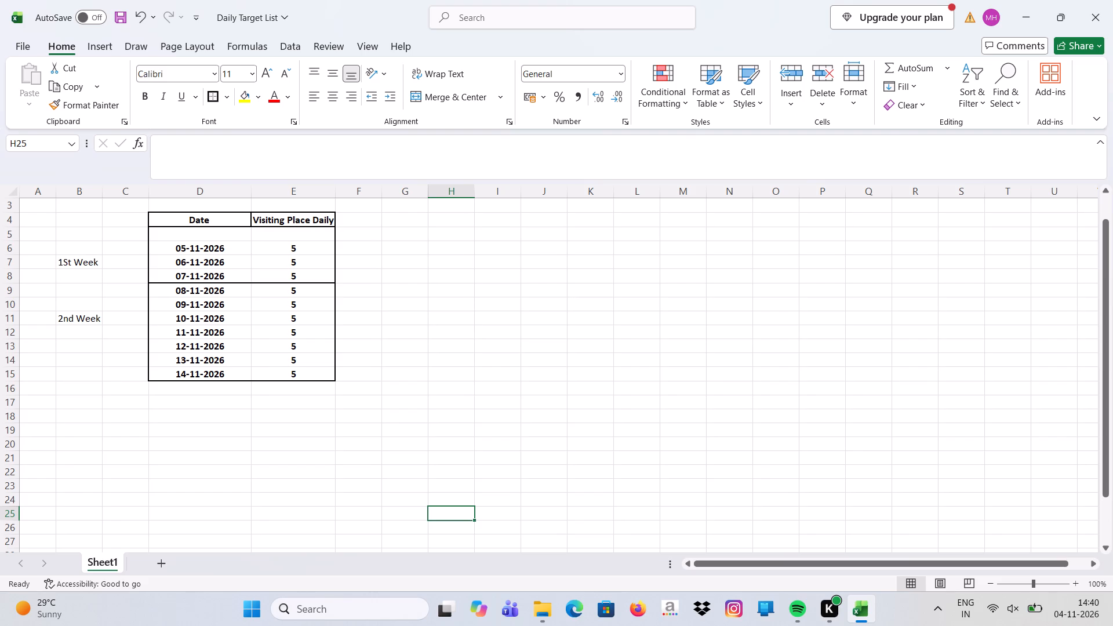
left_click(10, 375)
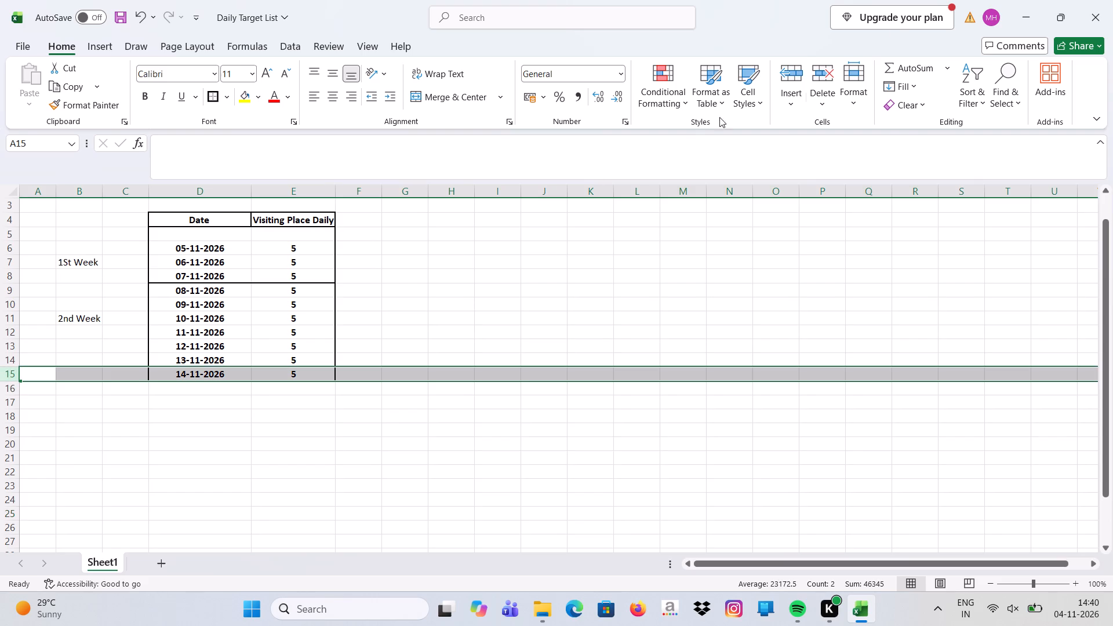
left_click(816, 76)
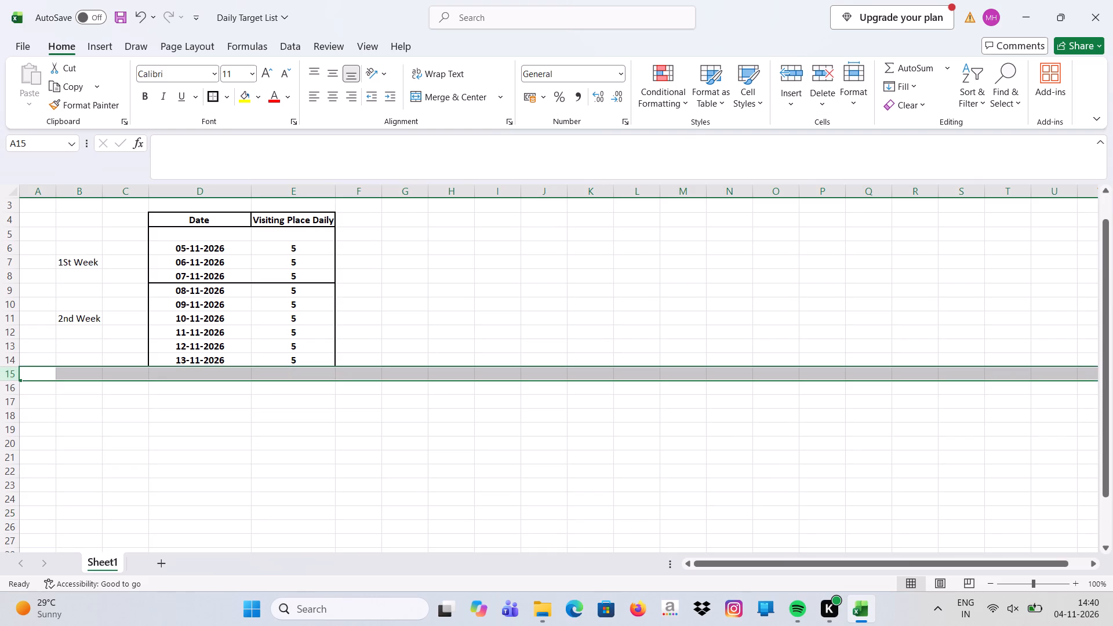
Extend the date series from D13:D14 down column D to 30-11-2026 in D31.
left_click(220, 347)
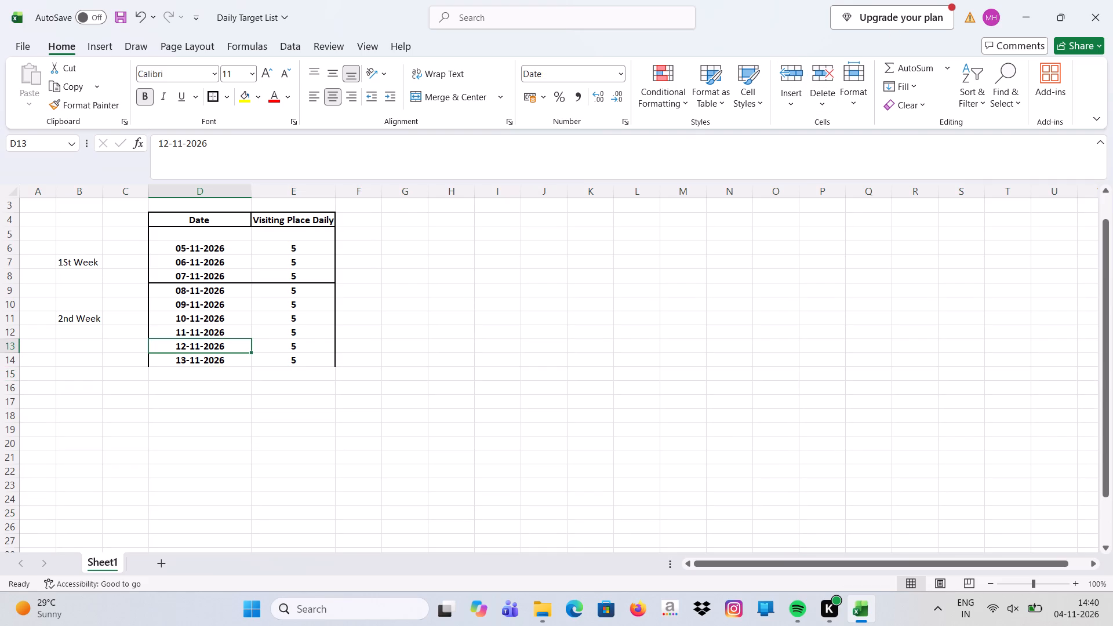
key("shift+Down")
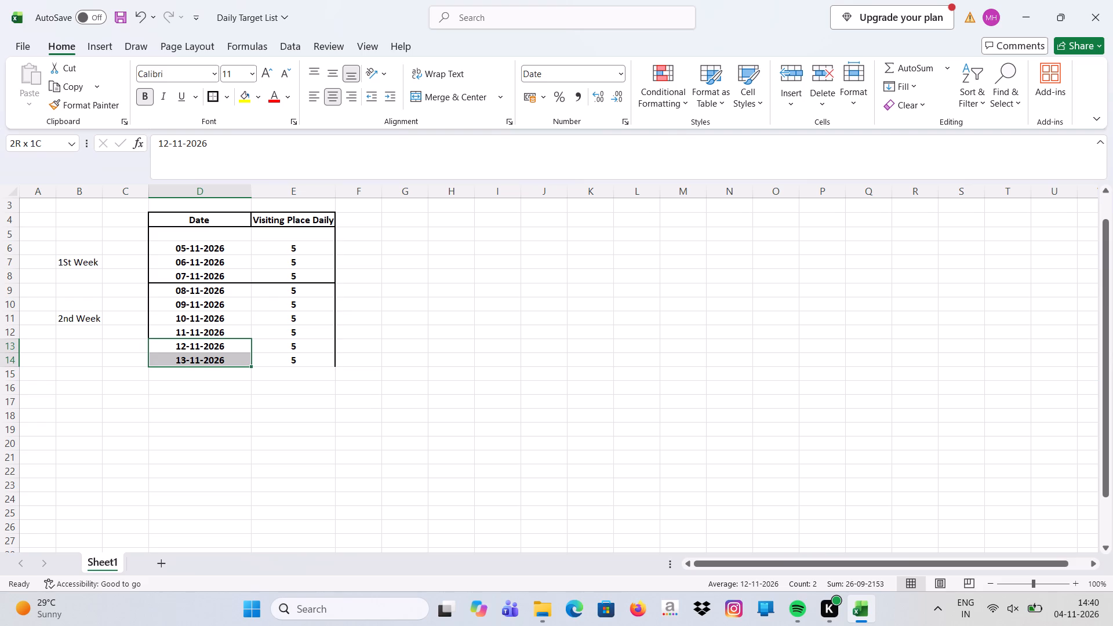
left_click_drag(250, 366, 242, 502)
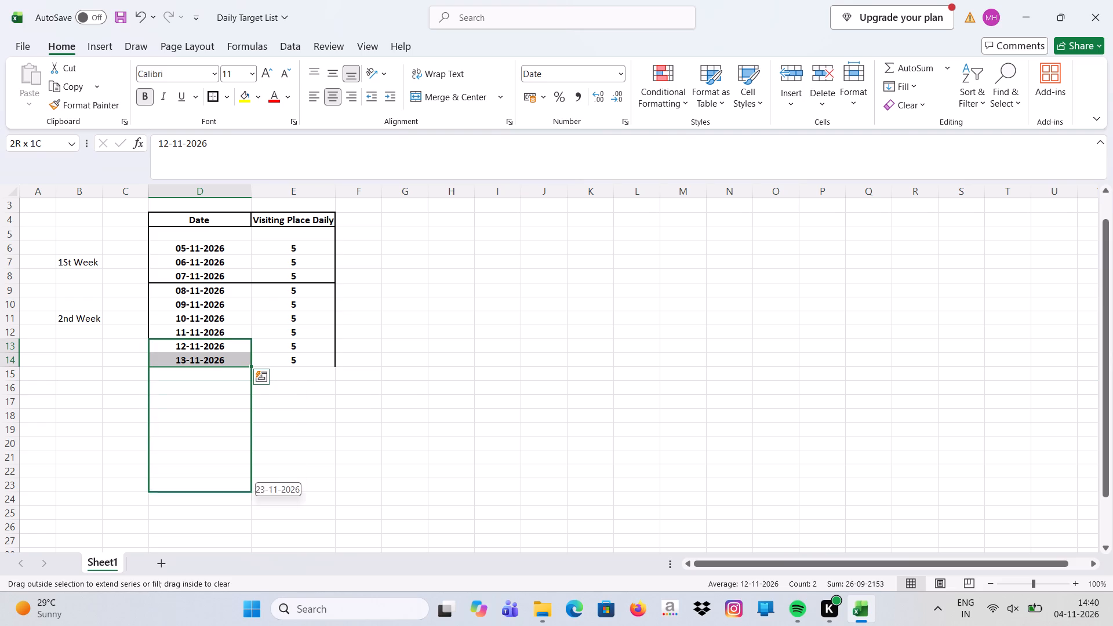
left_click_drag(242, 502, 232, 546)
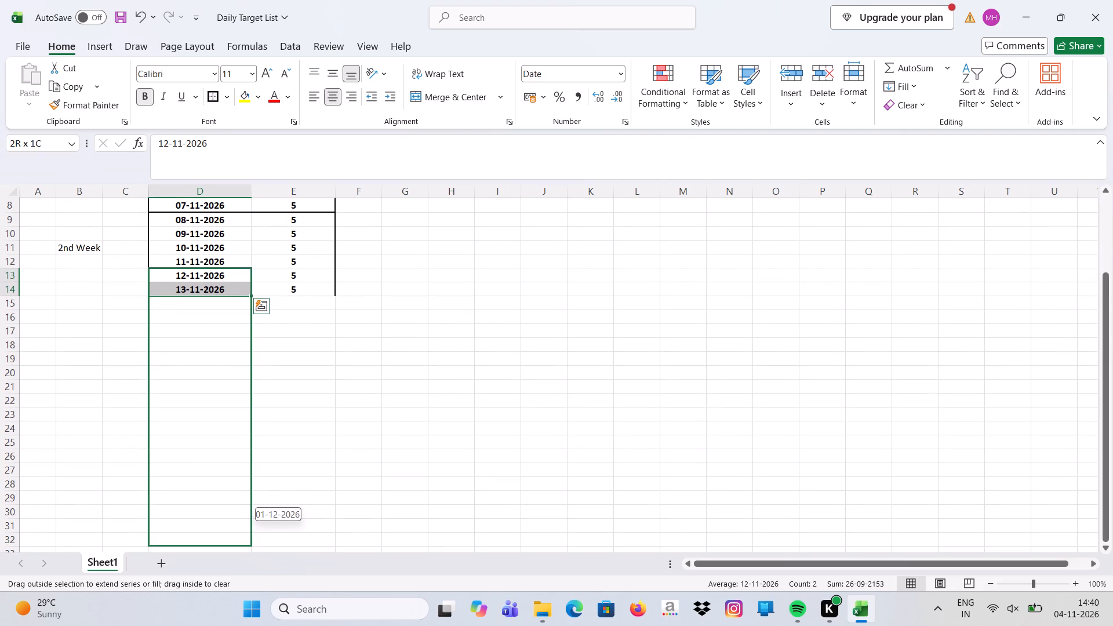
left_click_drag(232, 546, 228, 523)
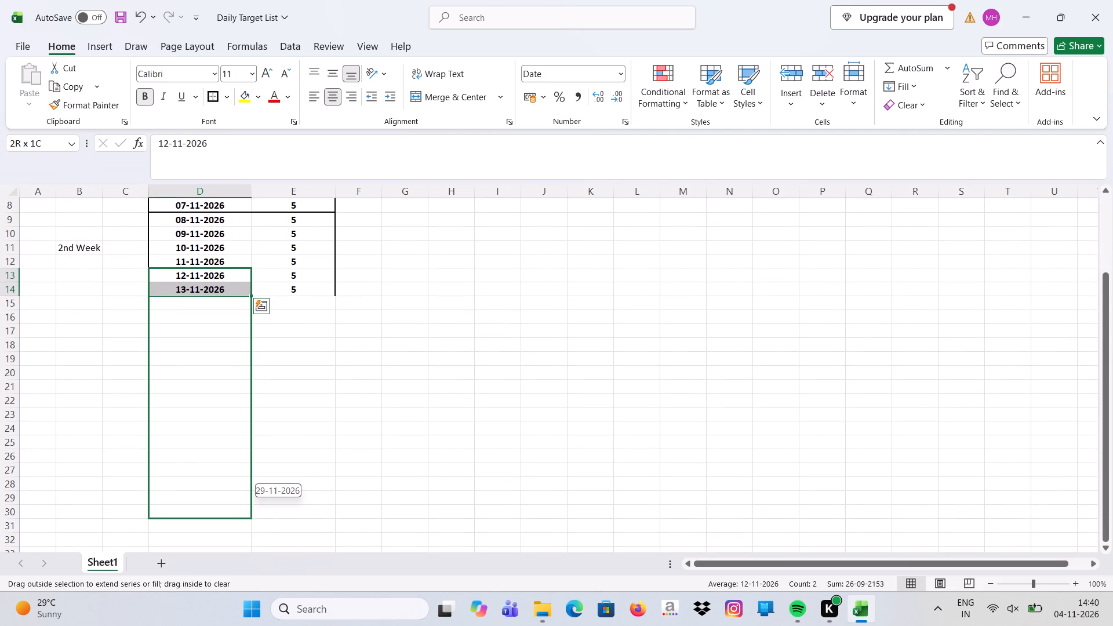
left_click_drag(228, 523, 230, 526)
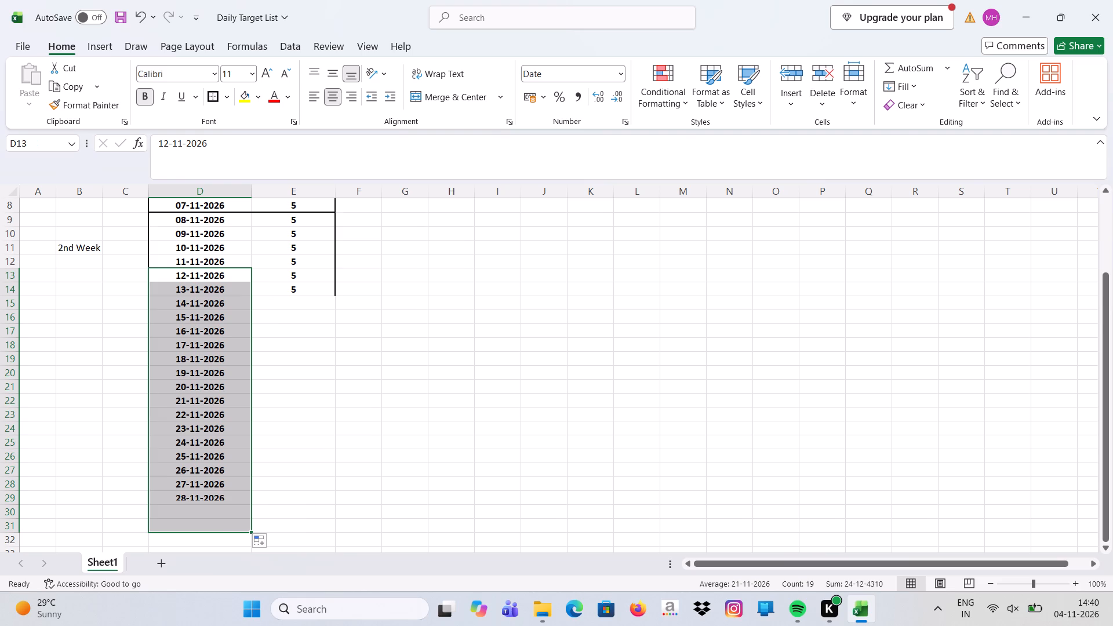
left_click(315, 369)
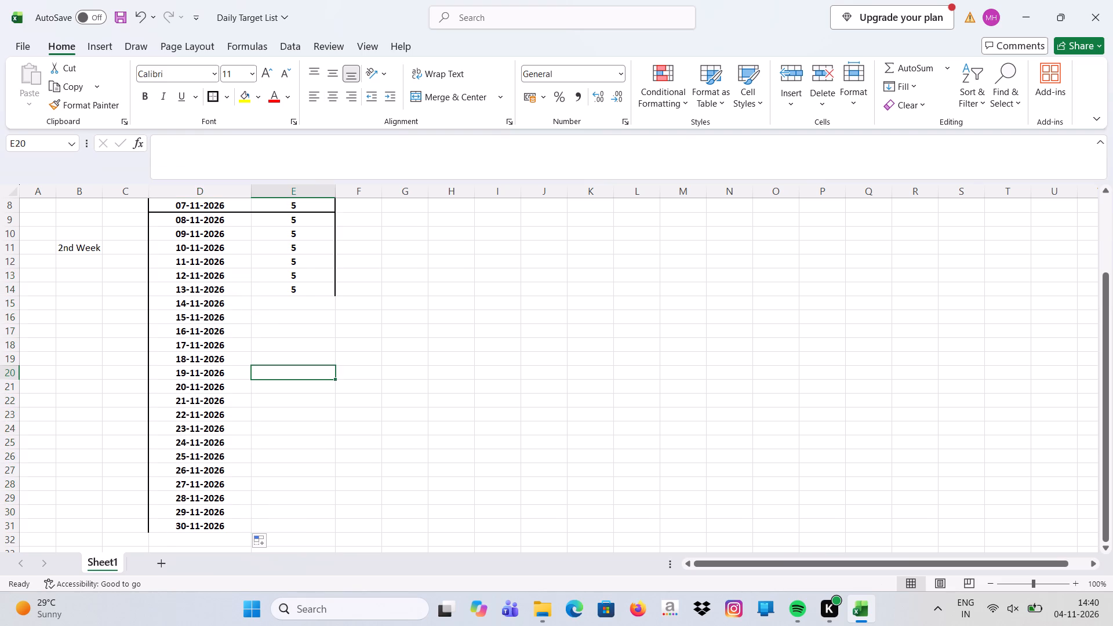
Copy the daily visiting target of 5 from E14 down column E to E31, beside the 30-11-2026 date.
left_click(303, 290)
key("ctrl+c")
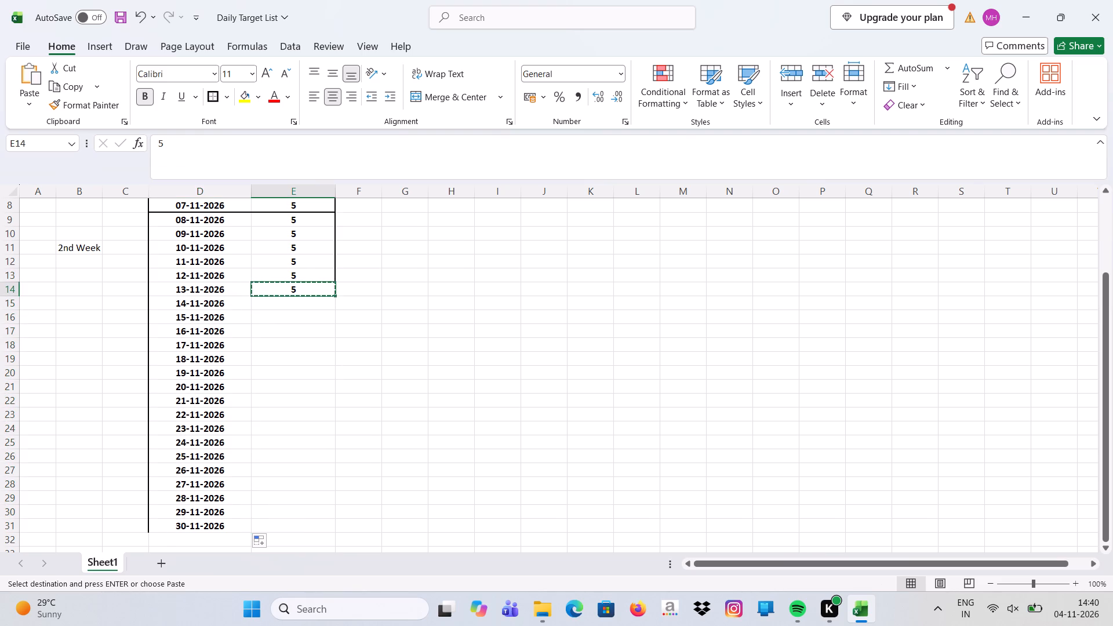
key("shift+Down")
key("shift+Down")
key("shift+Down")
key("shift+Down")
key("shift+Down")
key("shift+Down")
key("shift+Down")
key("shift+Down")
key("shift+Down")
key("shift+Down")
key("shift+Down")
key("shift+Down")
key("shift+Down")
key("shift+Down")
key("shift+Down")
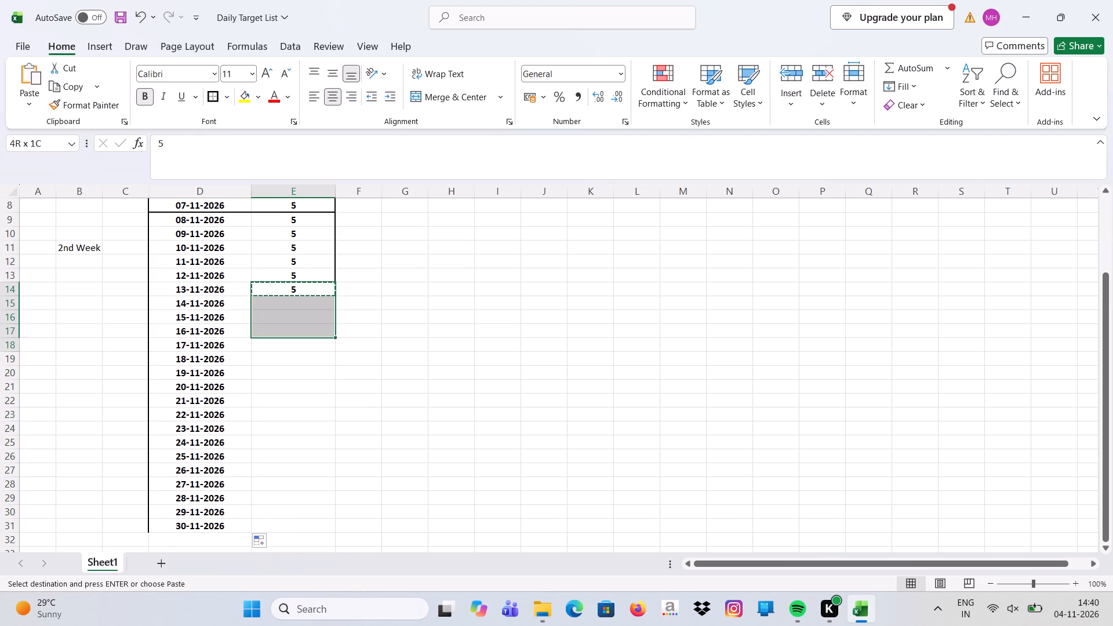
key("shift+Down")
key("shift+Down")
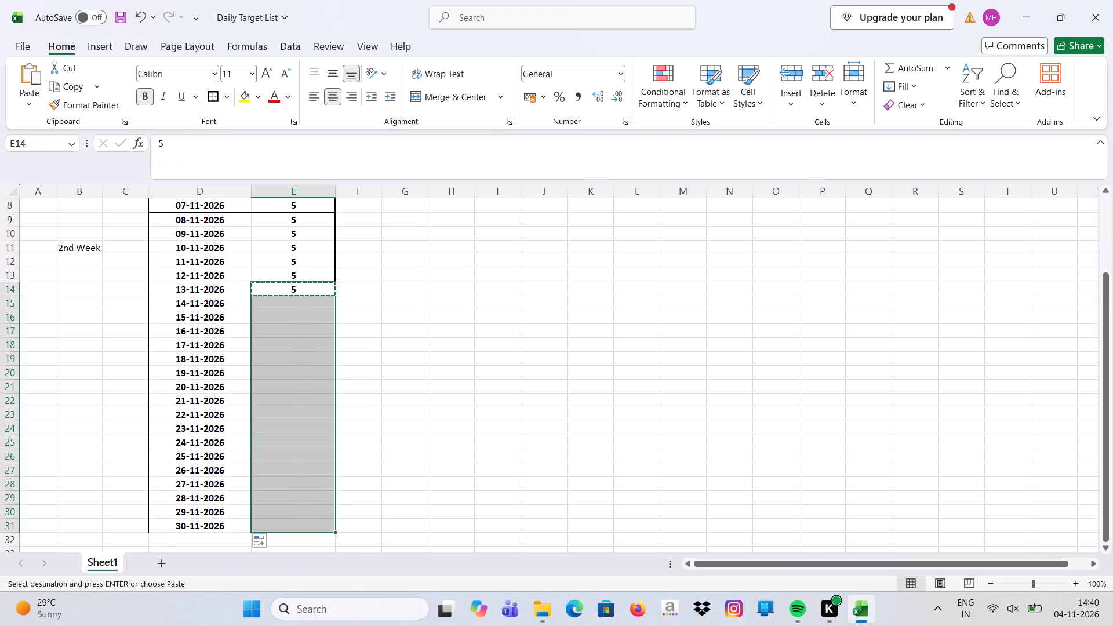
key("Return")
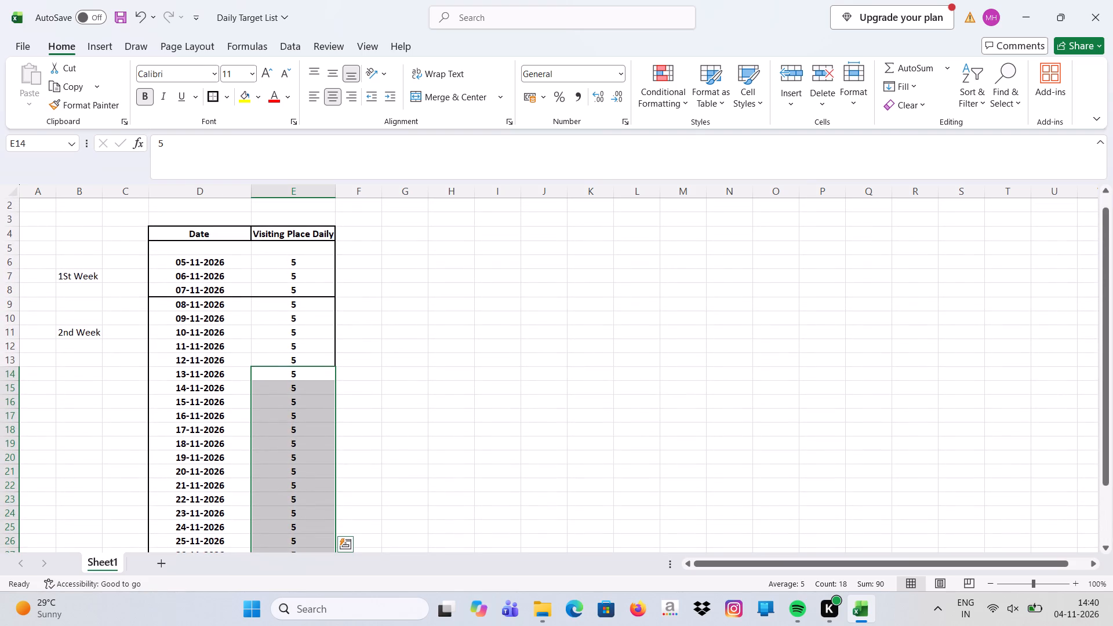
left_click(269, 247)
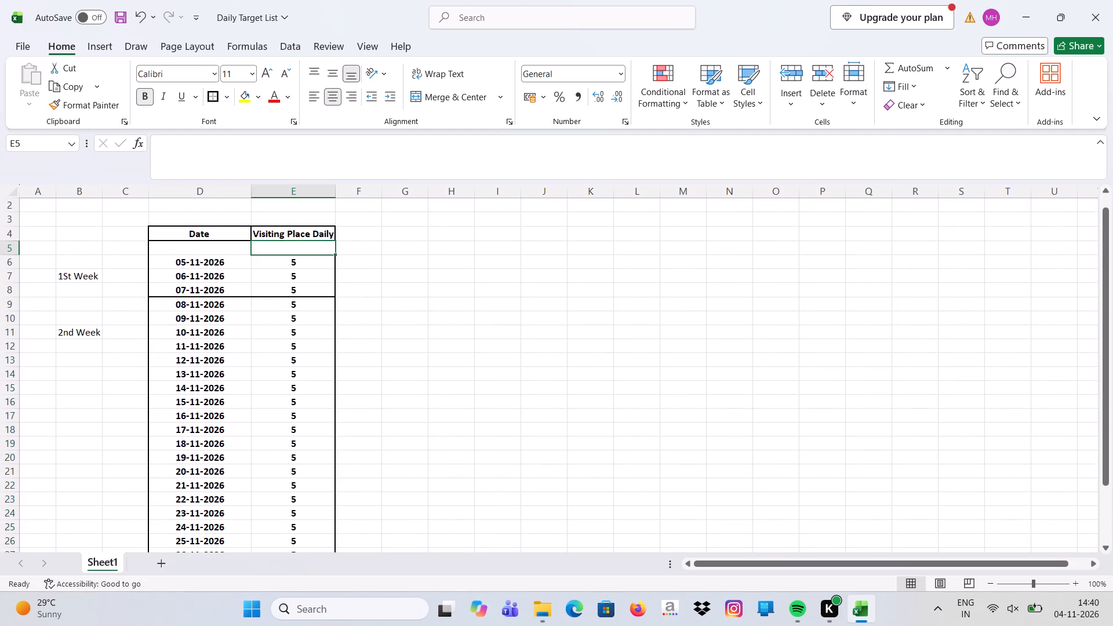
Apply a thick outside border around D9:E15, covering the 08-11-2026 to 14-11-2026 block.
scroll(202, 331, "down", 1)
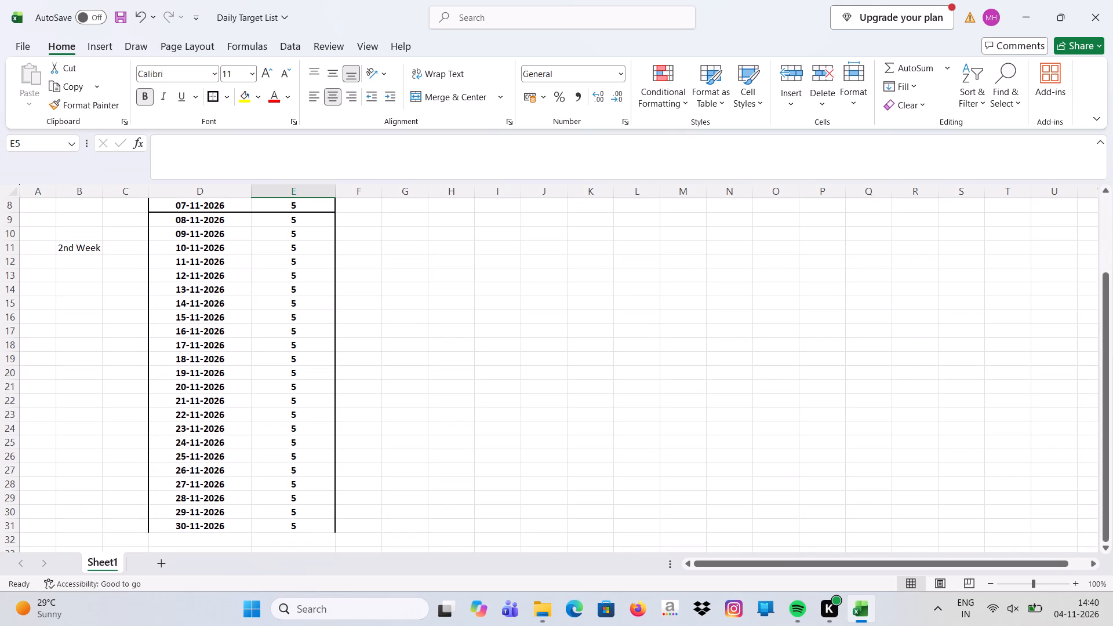
left_click(166, 219)
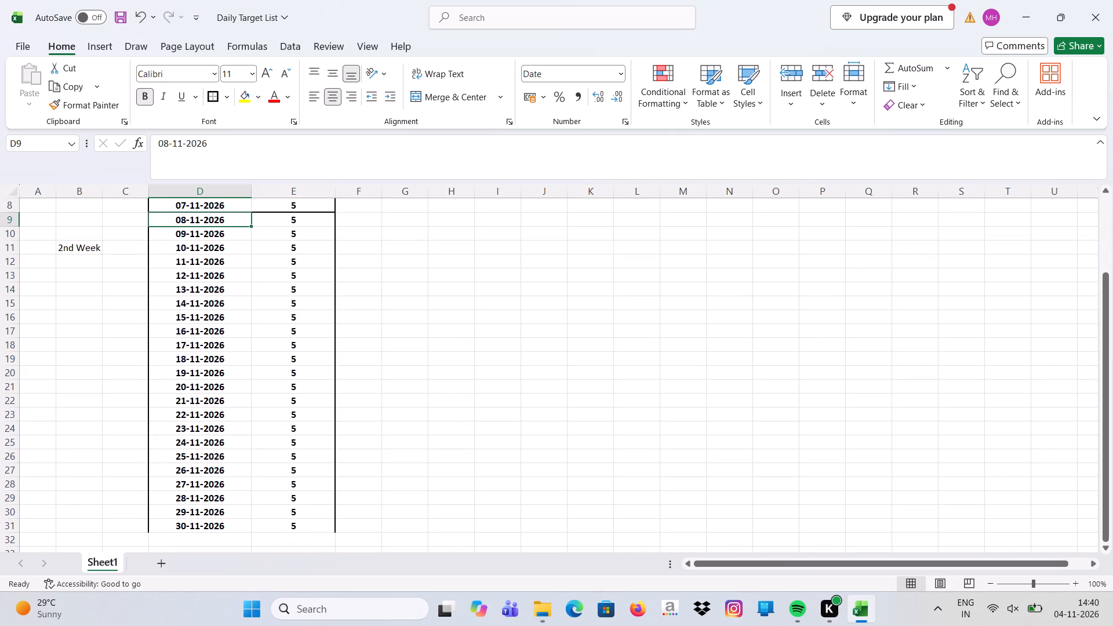
key("Insert")
key("shift+Right")
key("shift+Down")
key("shift+Down")
key("shift+Down")
key("shift+Down")
key("shift+Down")
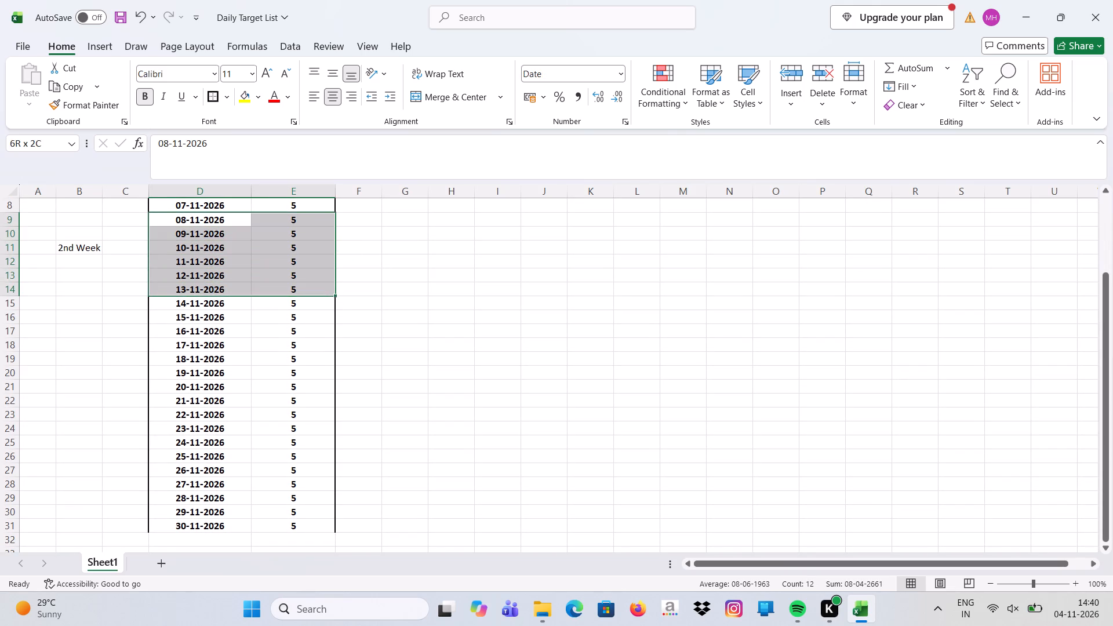
key("shift+Down")
key("shift+Down")
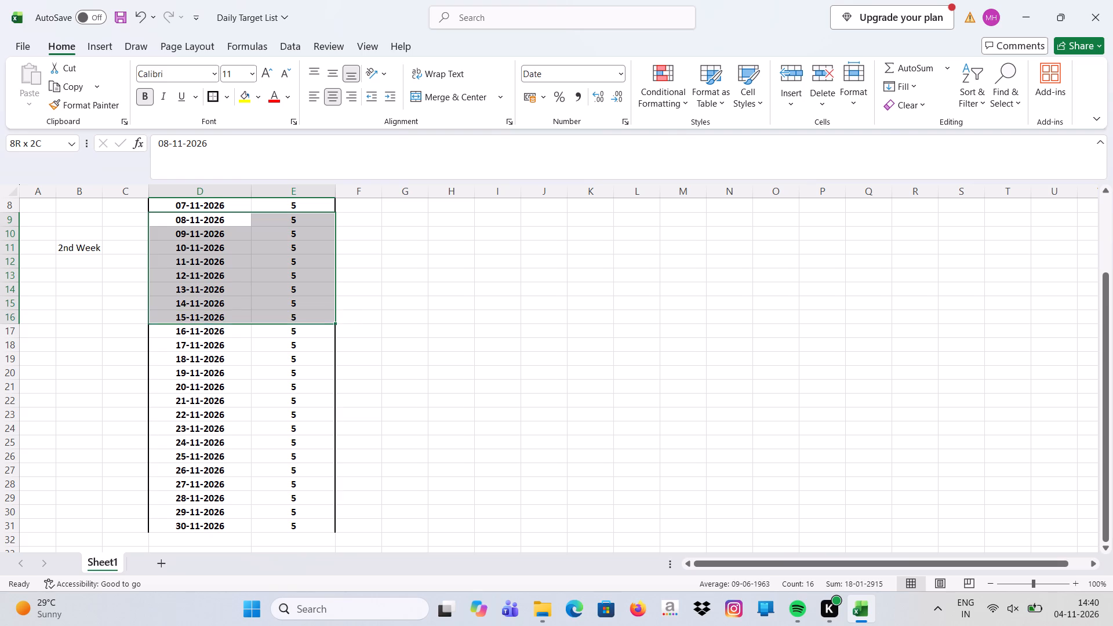
key("shift+Up")
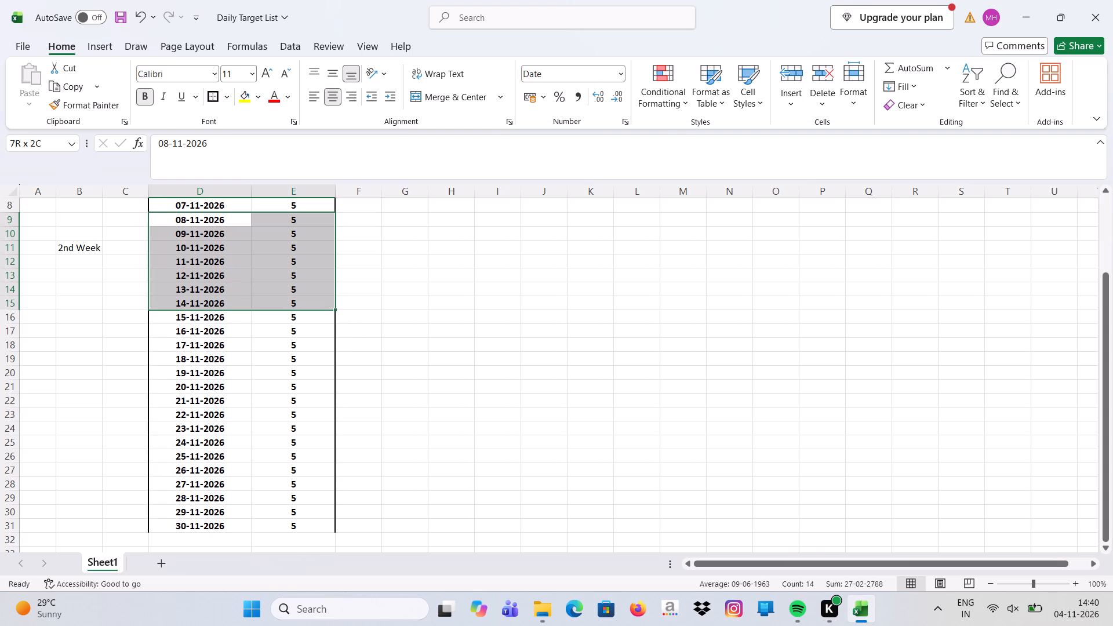
left_click(214, 100)
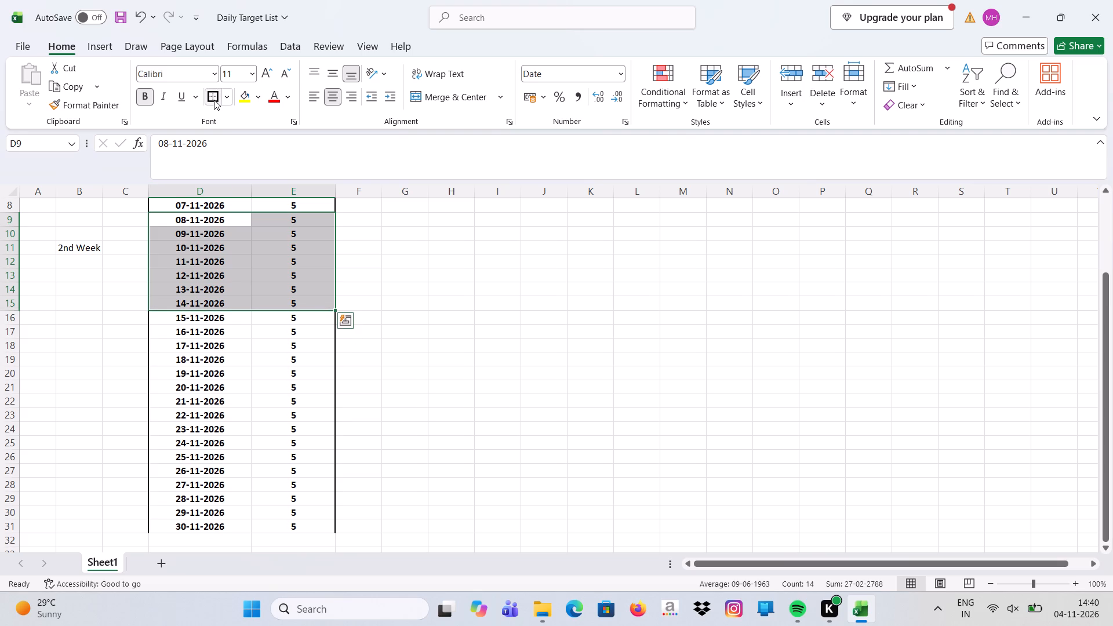
Apply a thick outside border around D16:E22, covering the 15-11-2026 to 21-11-2026 block.
left_click(168, 318)
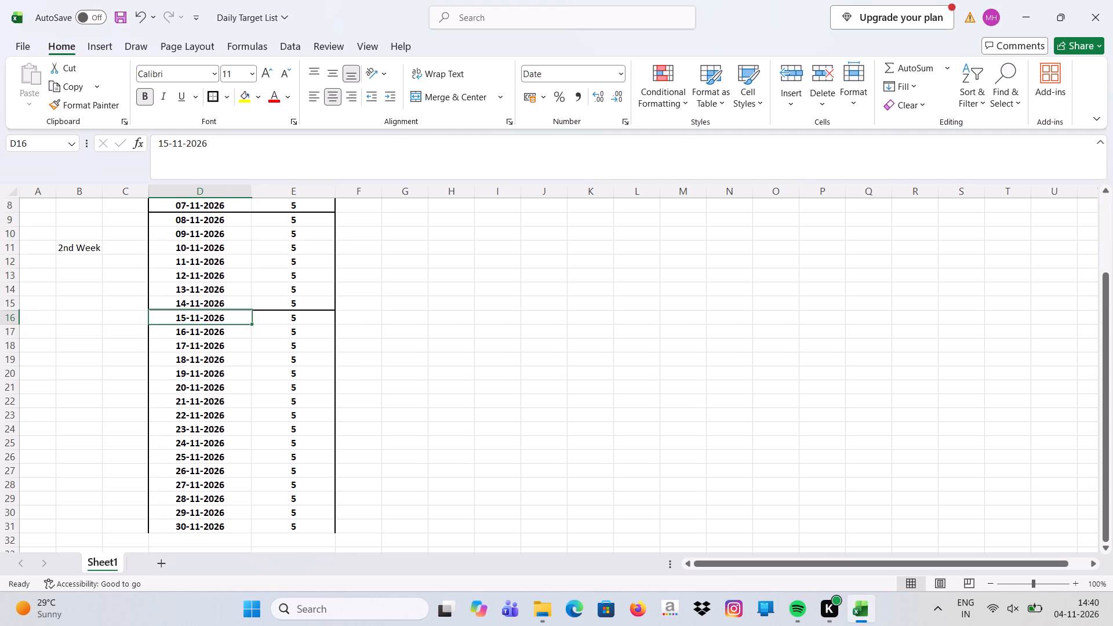
key("shift+Right")
key("shift+Right")
key("shift+Left")
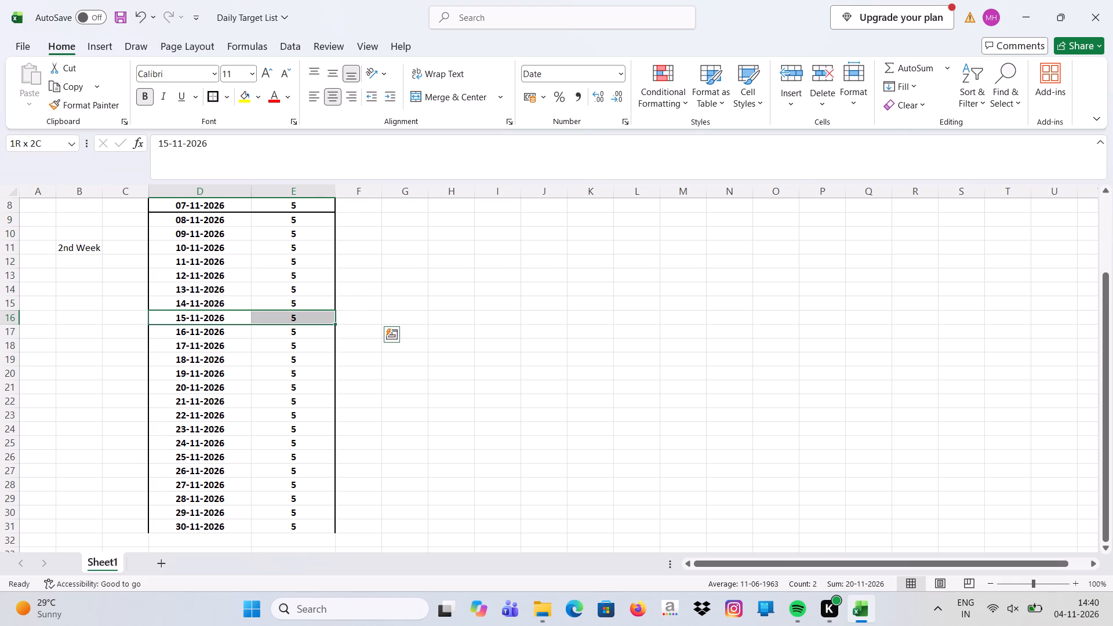
key("shift+Down")
key("shift+Down")
key("shift+Down")
key("shift+Down")
key("shift+Down")
key("shift+Down")
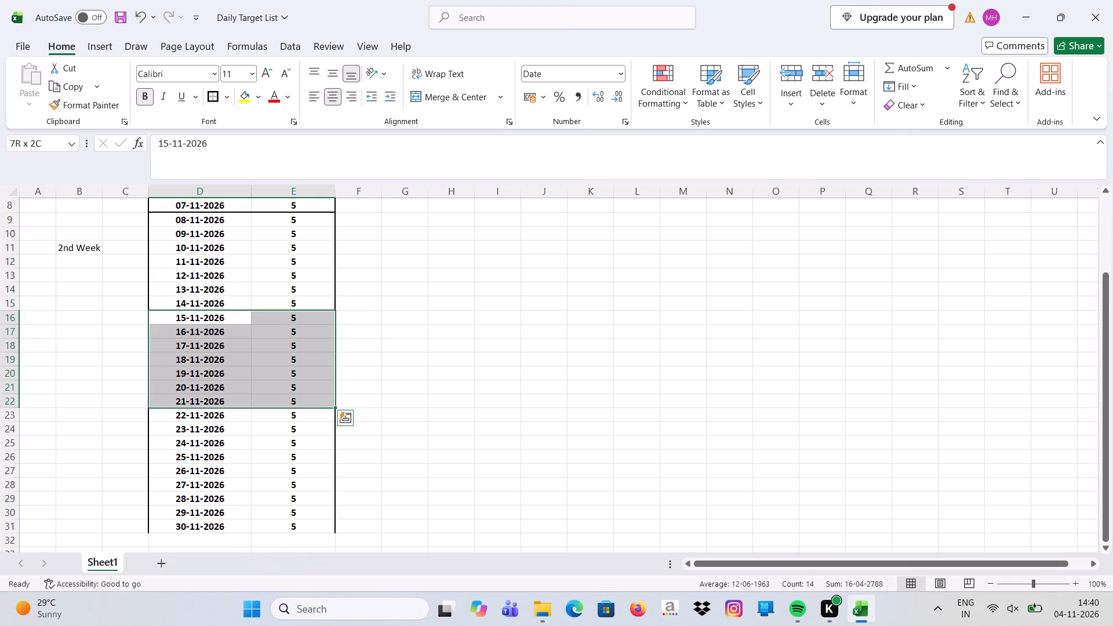
left_click(211, 98)
Apply a thick outside border around D23:E29, covering the 22-11-2026 to 28-11-2026 block.
scroll(187, 423, "down", 1)
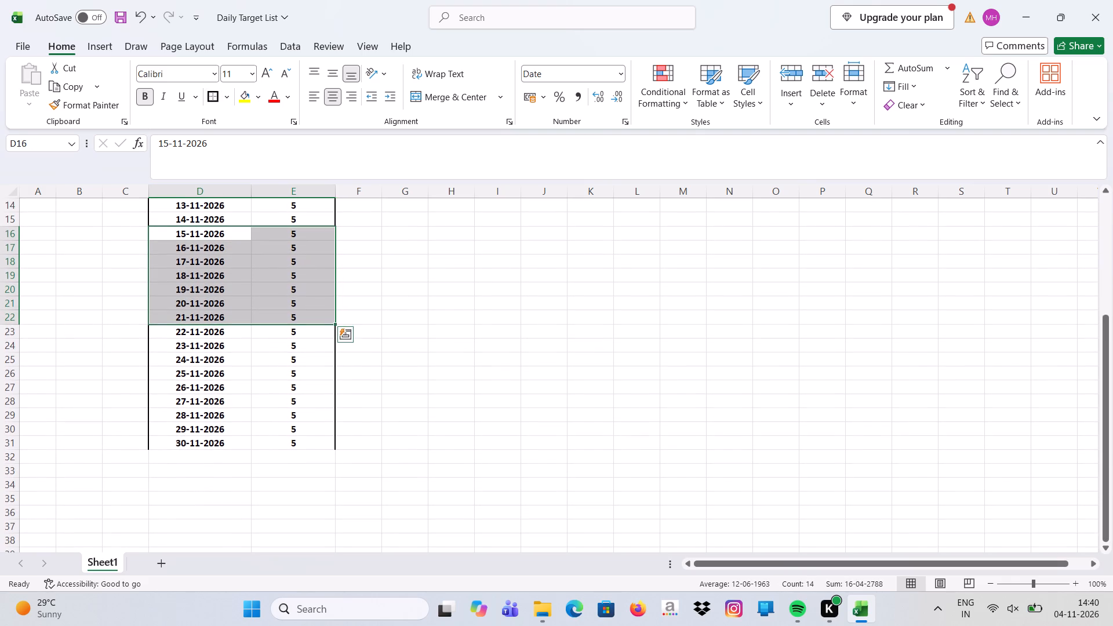
left_click(166, 335)
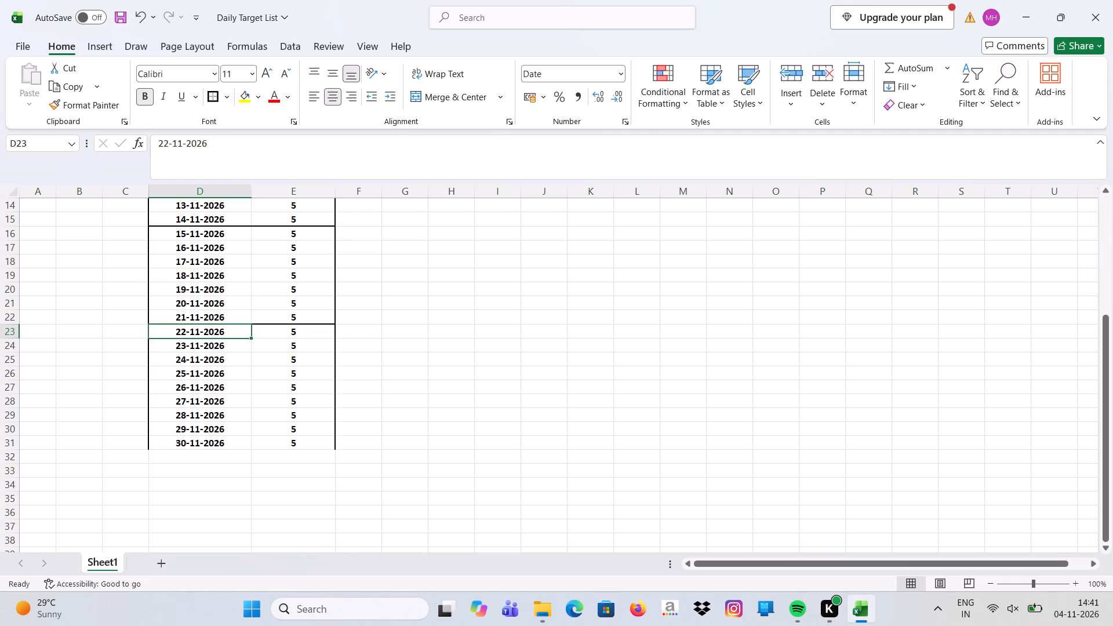
key("shift+Right")
key("shift+Down")
key("shift+Down")
key("shift+Down")
key("shift+Down")
key("shift+Down")
key("shift+Down")
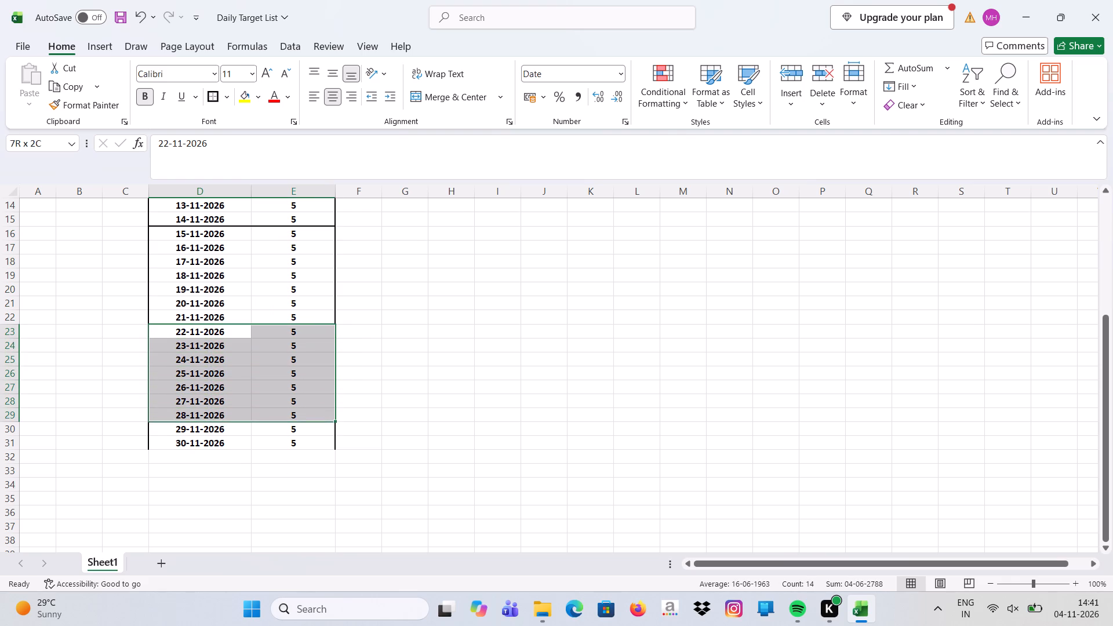
left_click(209, 94)
Apply a thick outside border around D30:E31, covering the 29-11-2026 and 30-11-2026 rows.
left_click(170, 432)
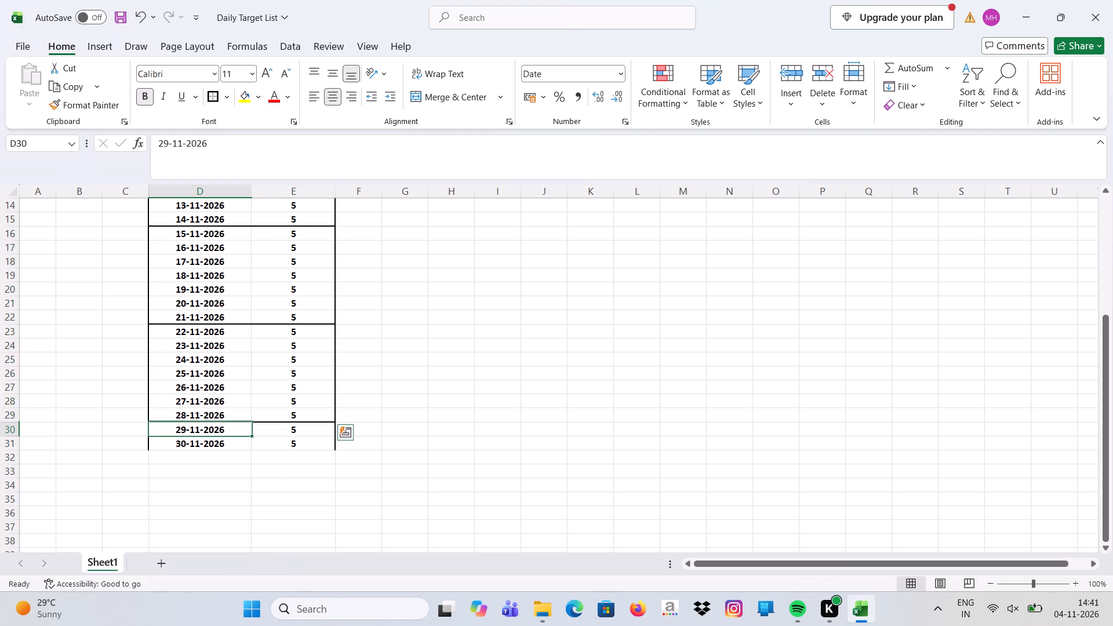
key("shift+Right")
key("shift+Down")
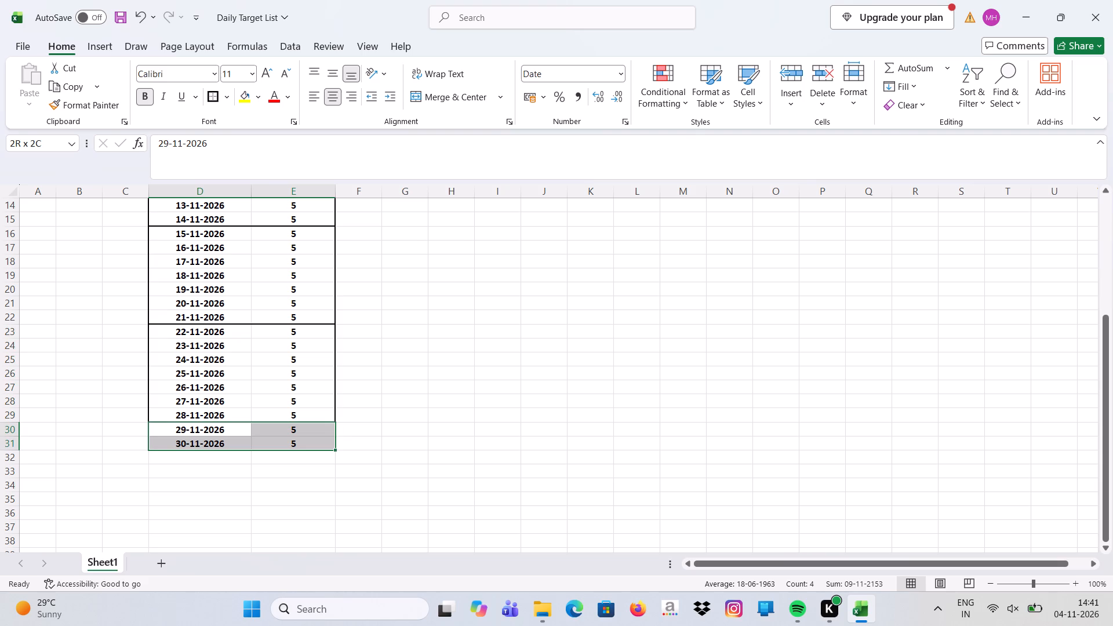
left_click(214, 101)
left_click(438, 271)
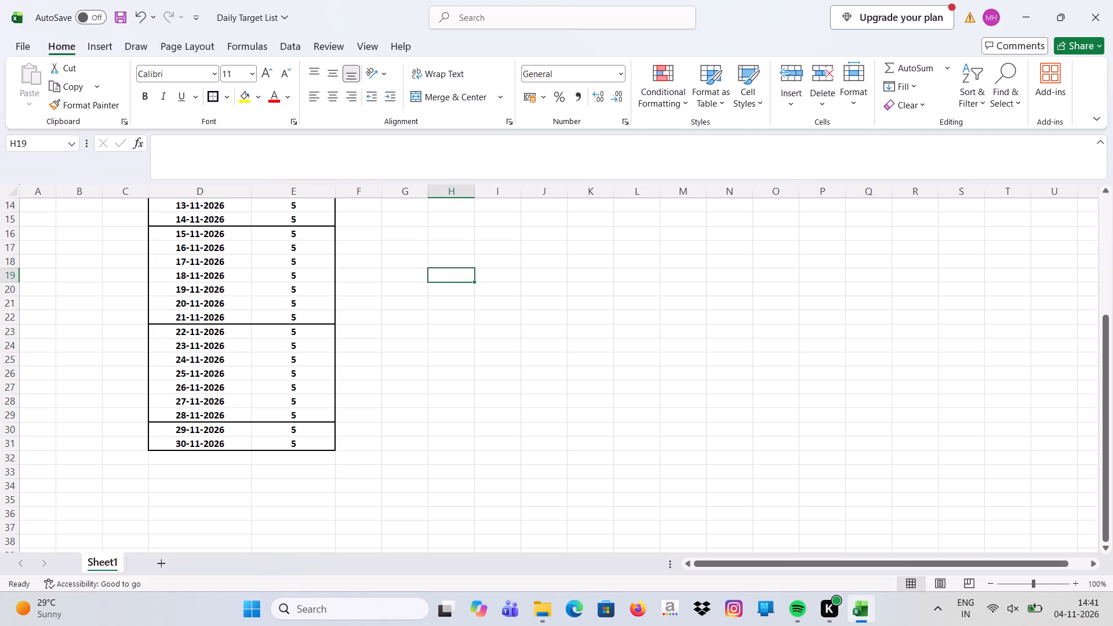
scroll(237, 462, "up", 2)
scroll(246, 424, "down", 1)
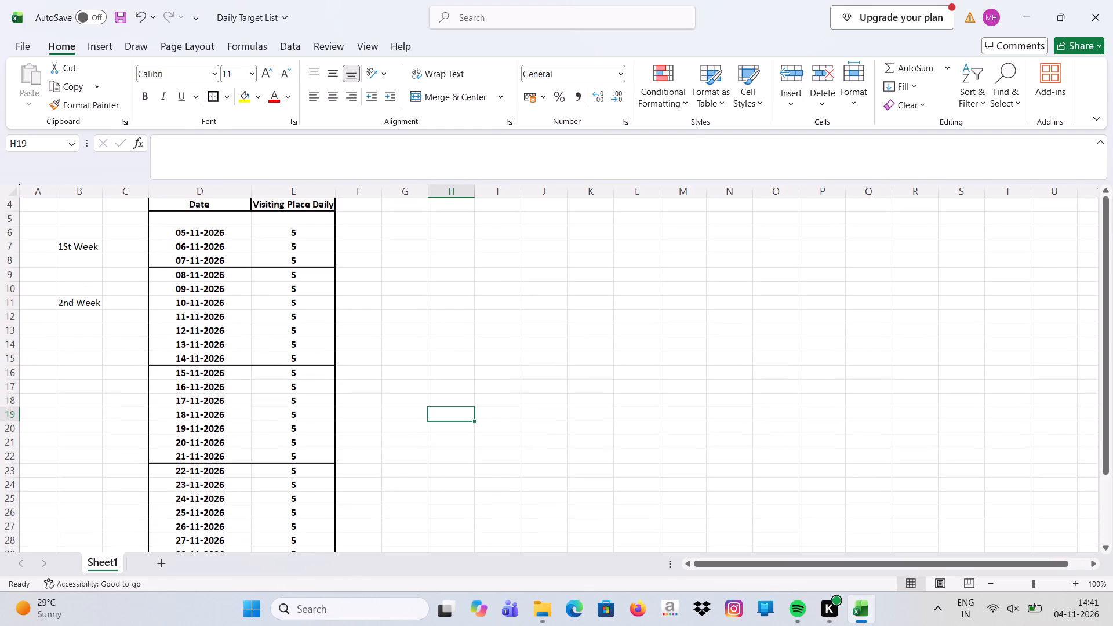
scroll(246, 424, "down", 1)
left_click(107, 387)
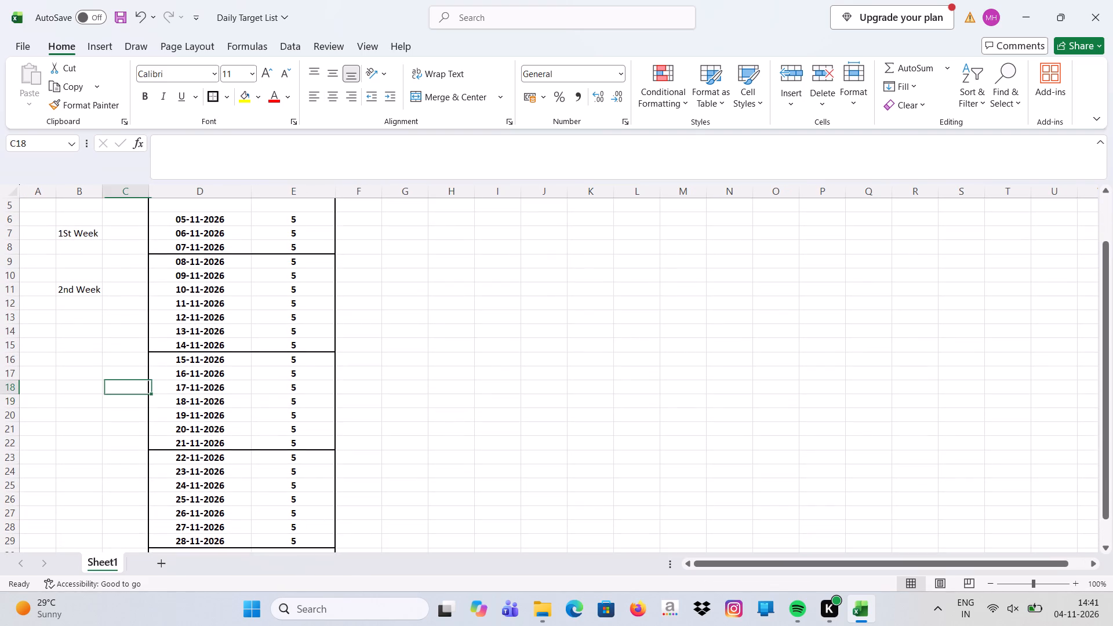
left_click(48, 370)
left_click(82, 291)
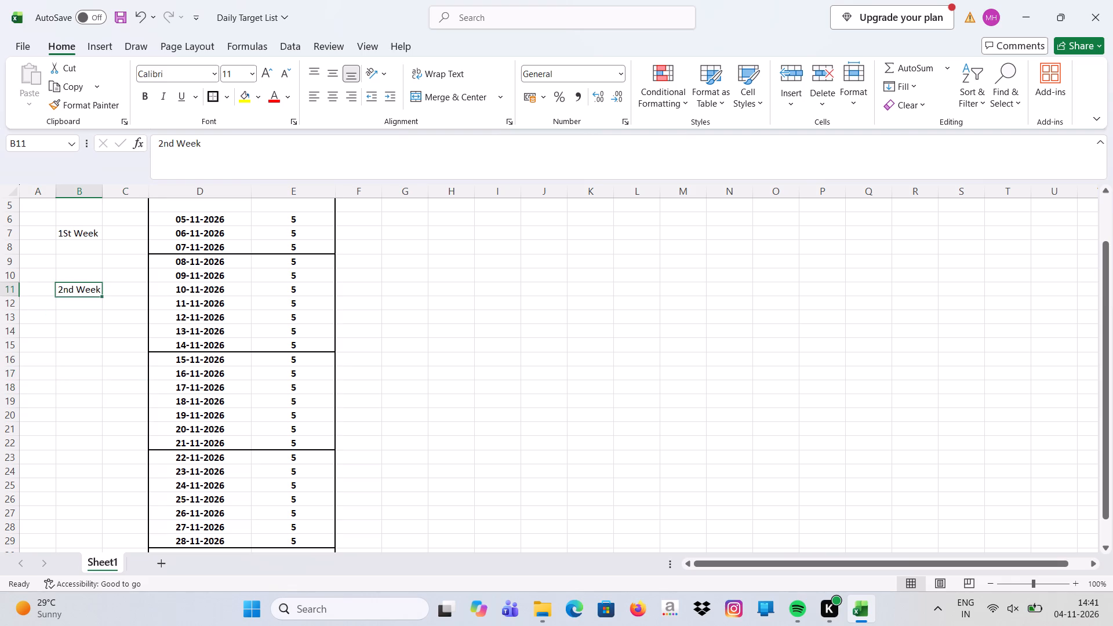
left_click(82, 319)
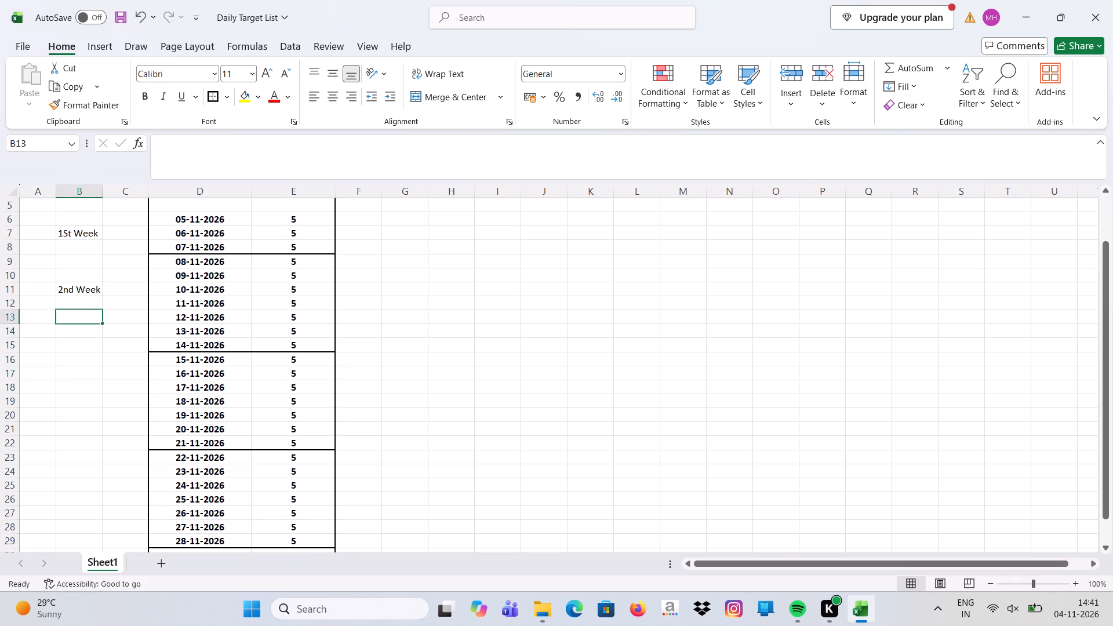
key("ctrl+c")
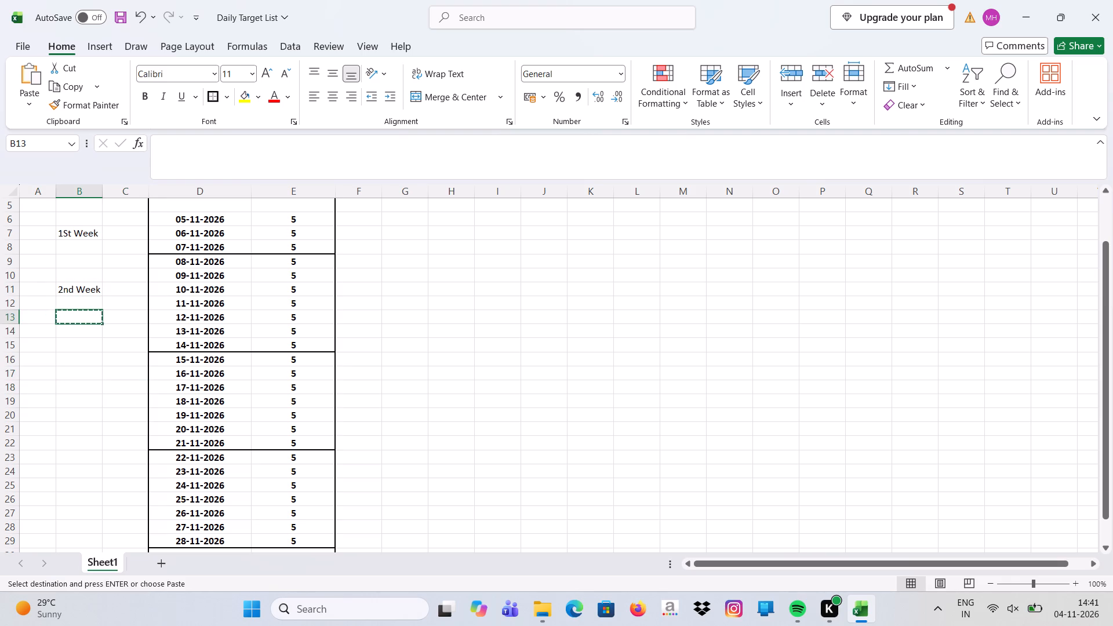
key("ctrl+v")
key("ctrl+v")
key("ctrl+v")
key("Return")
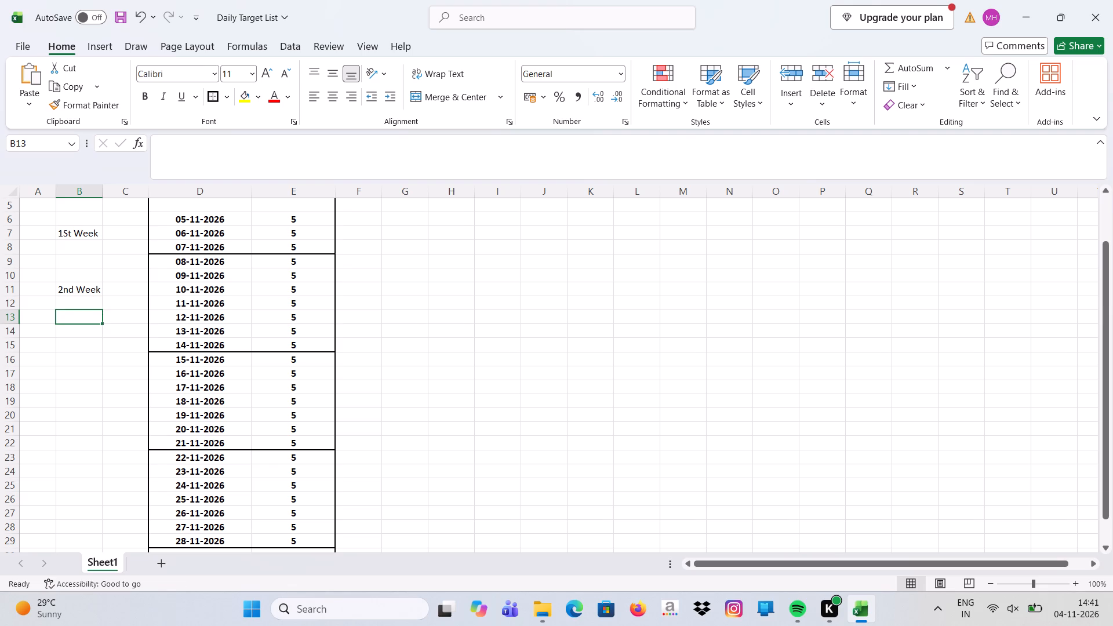
Copy the "2nd Week" label from B11 into B15, beside the 14-11-2026 row.
key("Up")
key("Up")
key("Up")
key("Down")
key("ctrl+c")
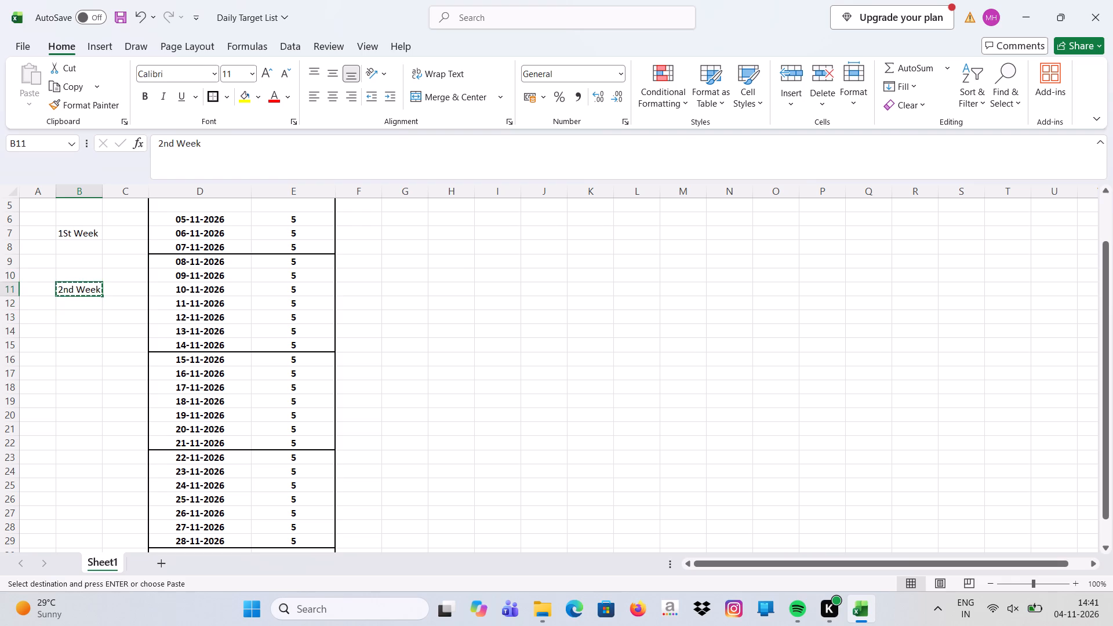
key("Down")
key("Down")
key("Down")
key("Down")
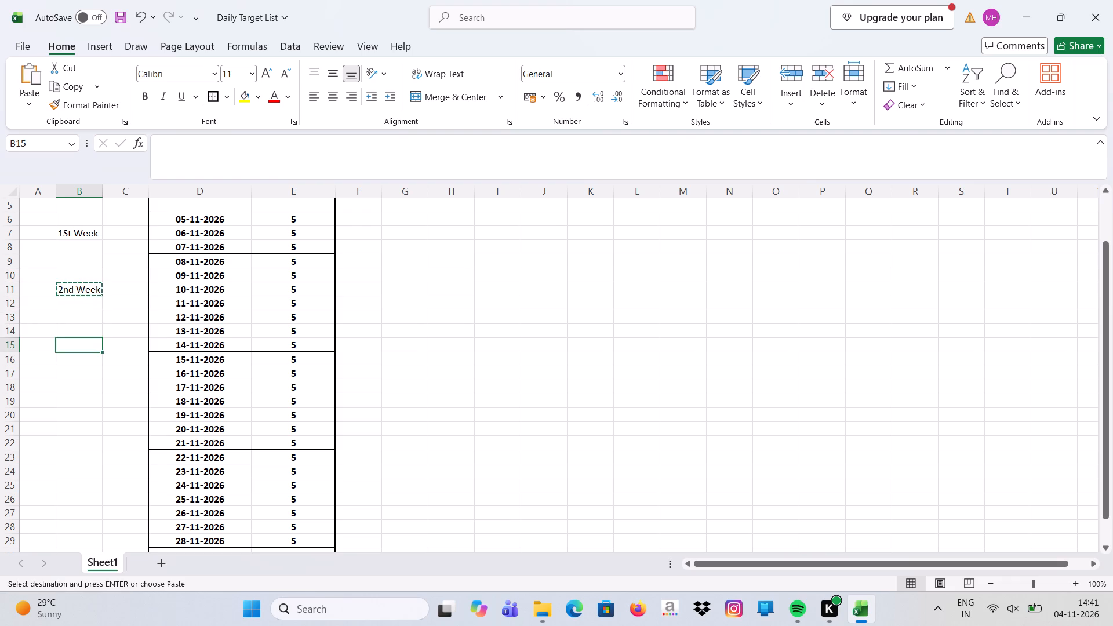
key("Return")
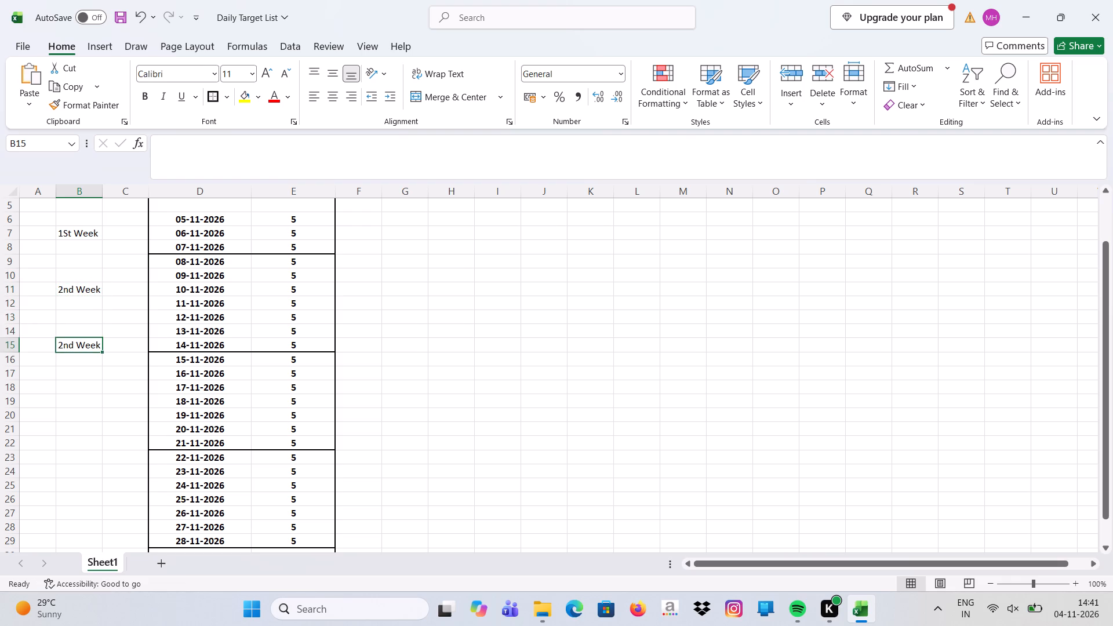
Copy the "2nd Week" label from B15 into B14, beside the 13-11-2026 row.
key("ctrl+c")
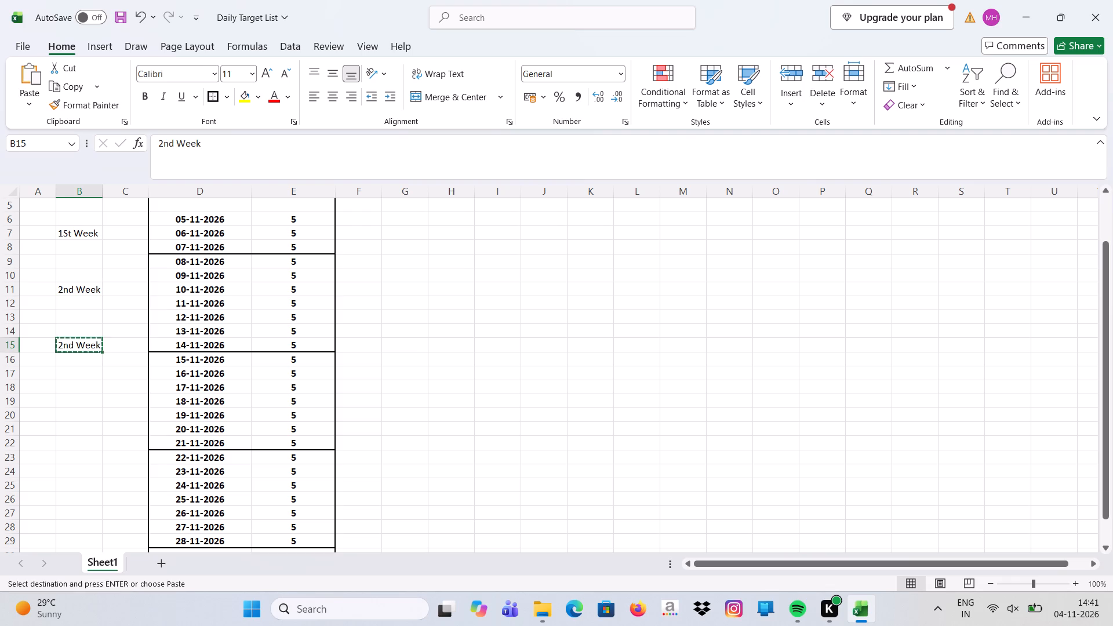
key("Up")
key("Return")
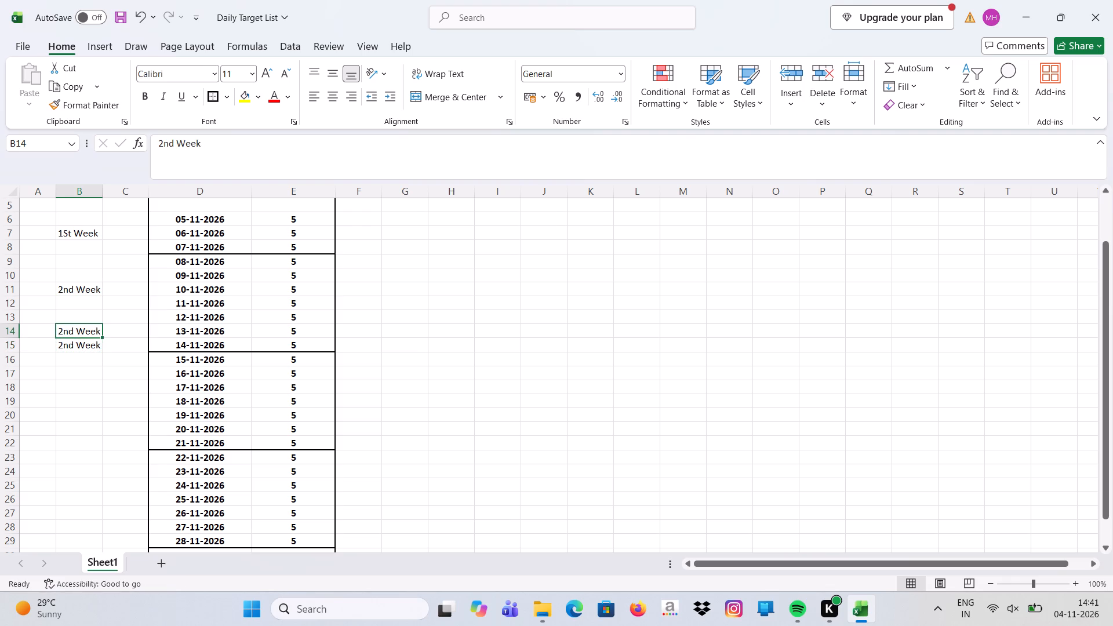
Delete the duplicate "2nd Week" labels from B15 and B11, keeping the one in B14.
key("Down")
key("Up")
key("Down")
key("BackSpace")
key("Up")
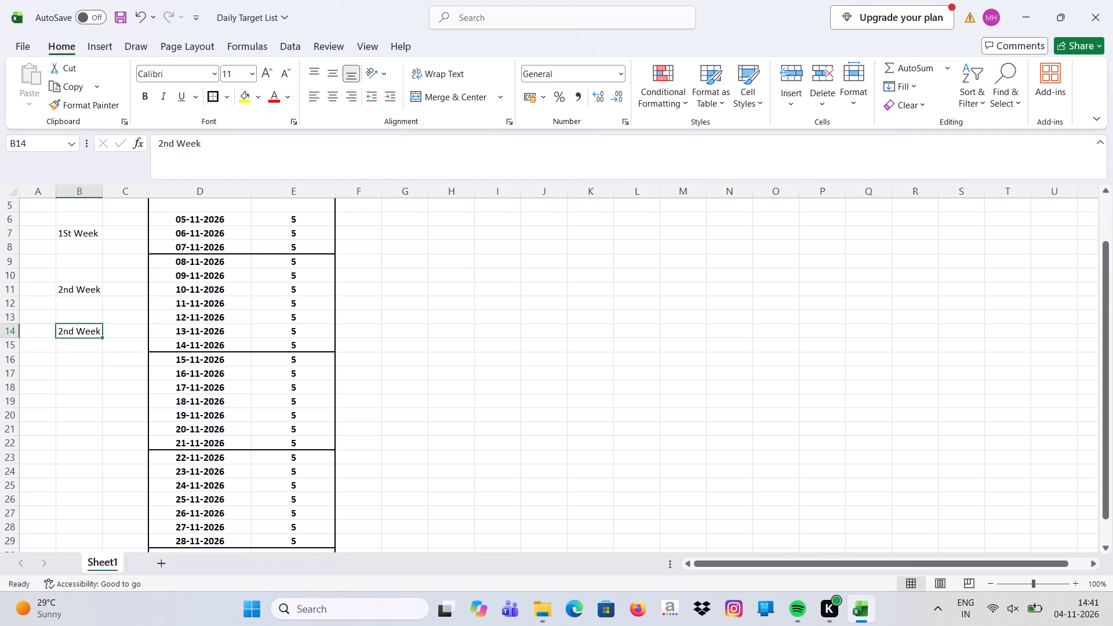
key("Up")
key("Up")
key("Up")
key("BackSpace")
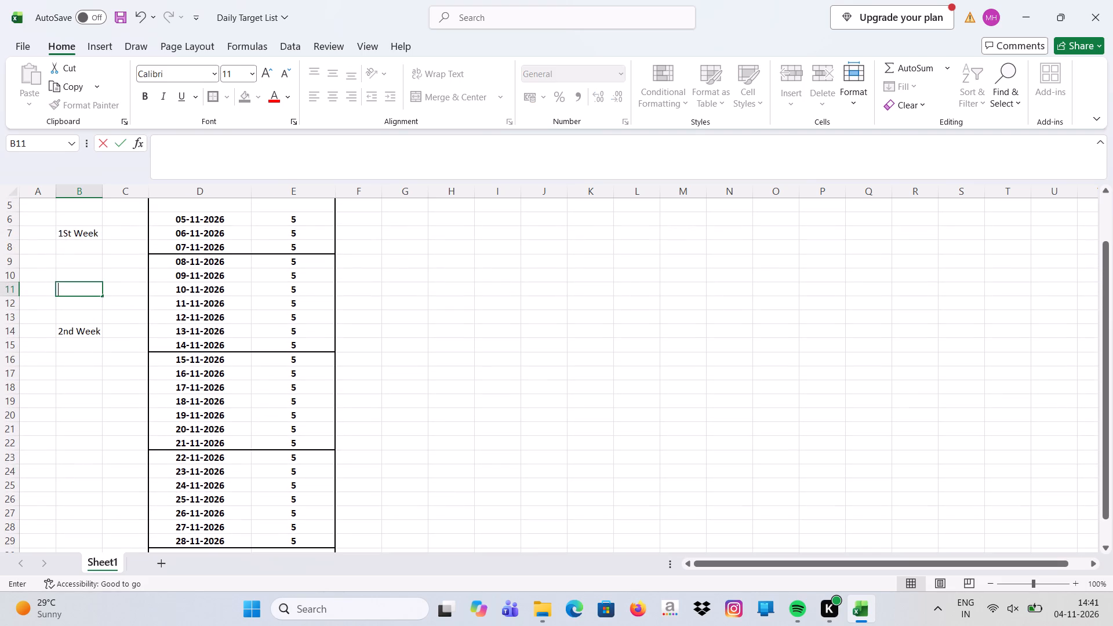
Enter the label "3rd Week" in B21, beside the 20-11-2026 row.
scroll(86, 413, "down", 1)
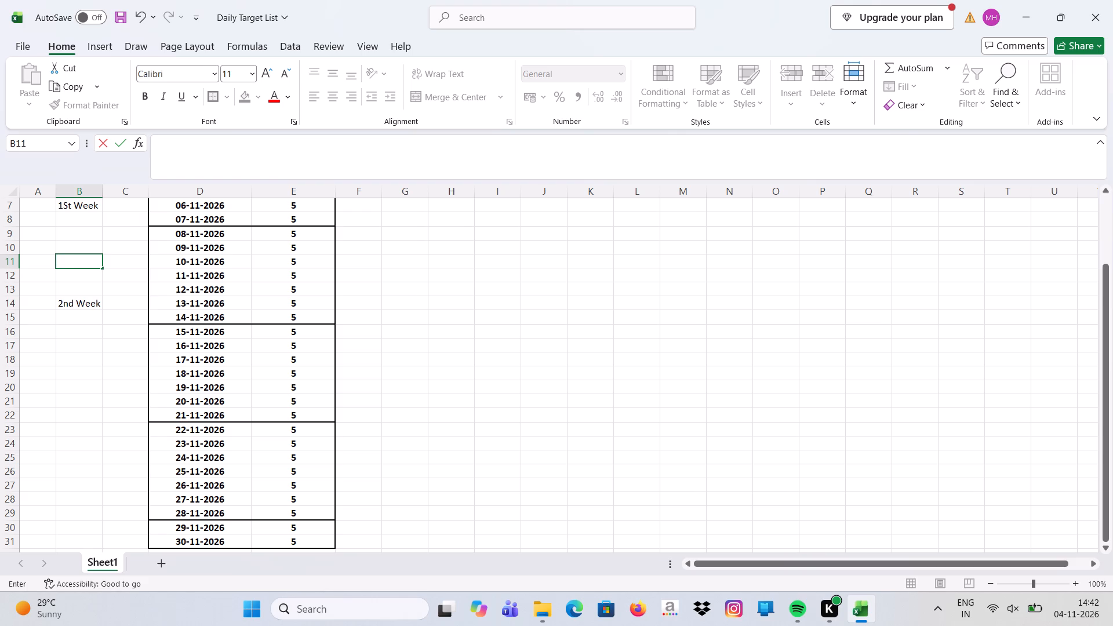
left_click(91, 410)
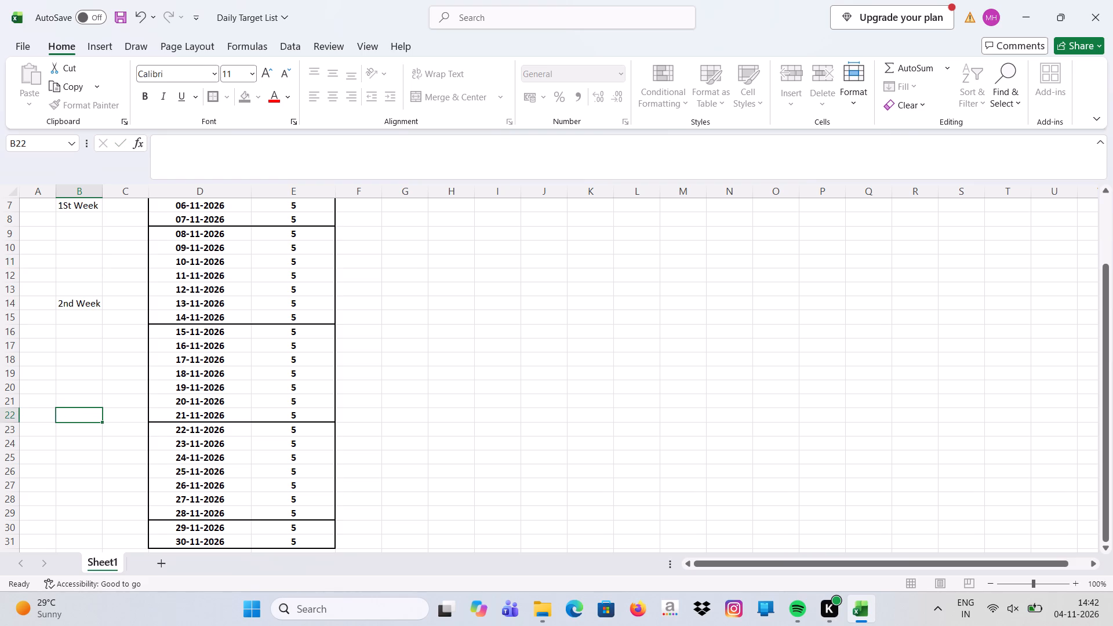
left_click(90, 404)
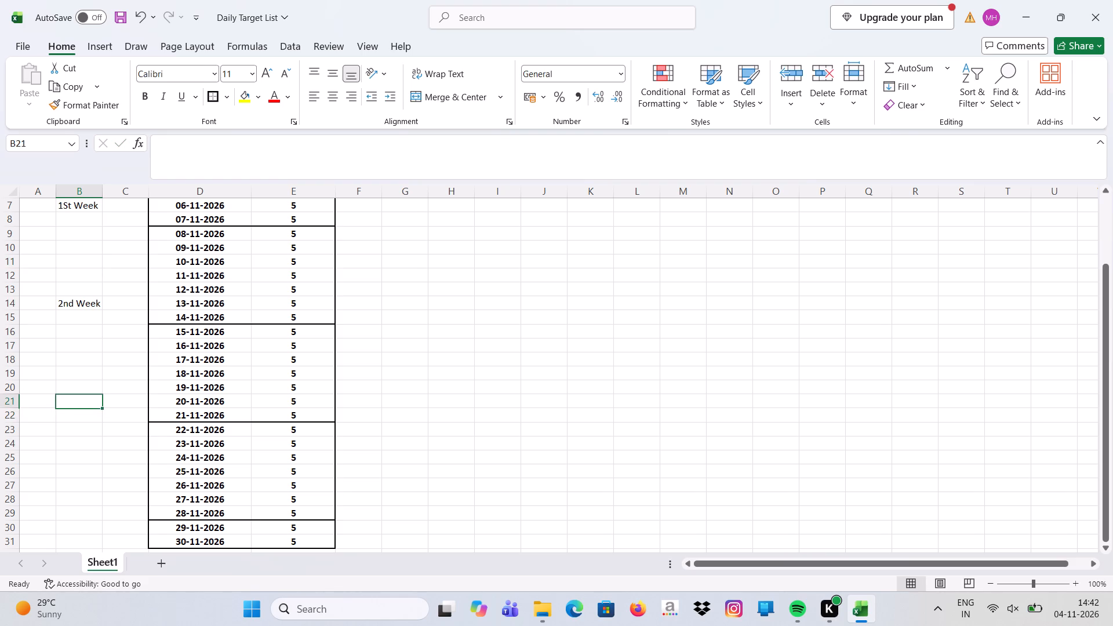
key("3")
type("Rd")
key("space")
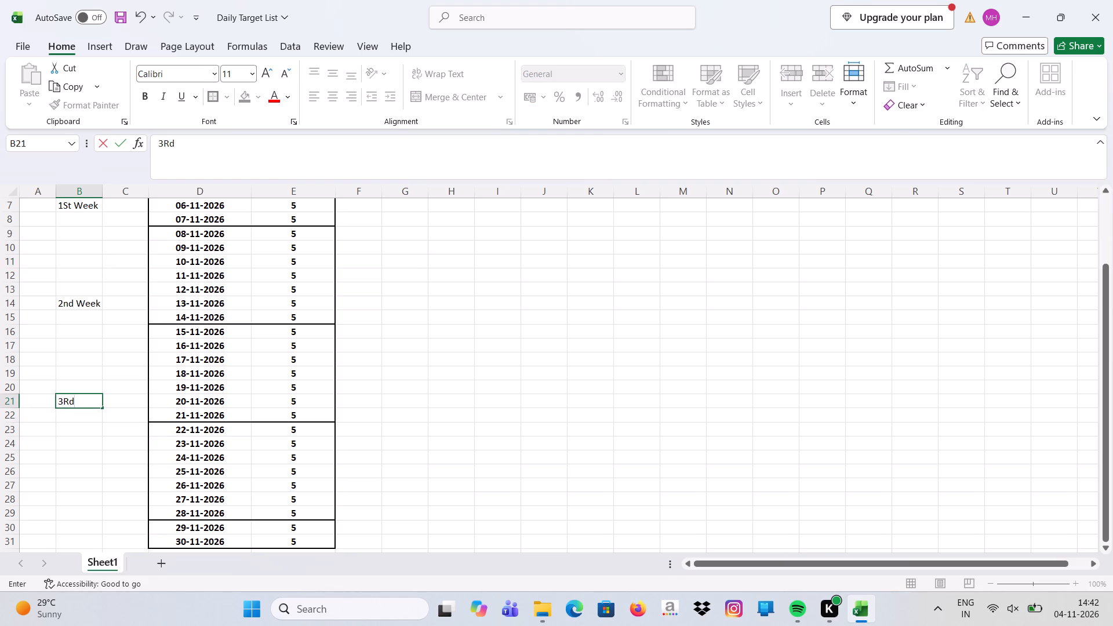
key("BackSpace")
key("BackSpace")
key("BackSpace")
type("rd")
key("space")
type("Wee")
key("k")
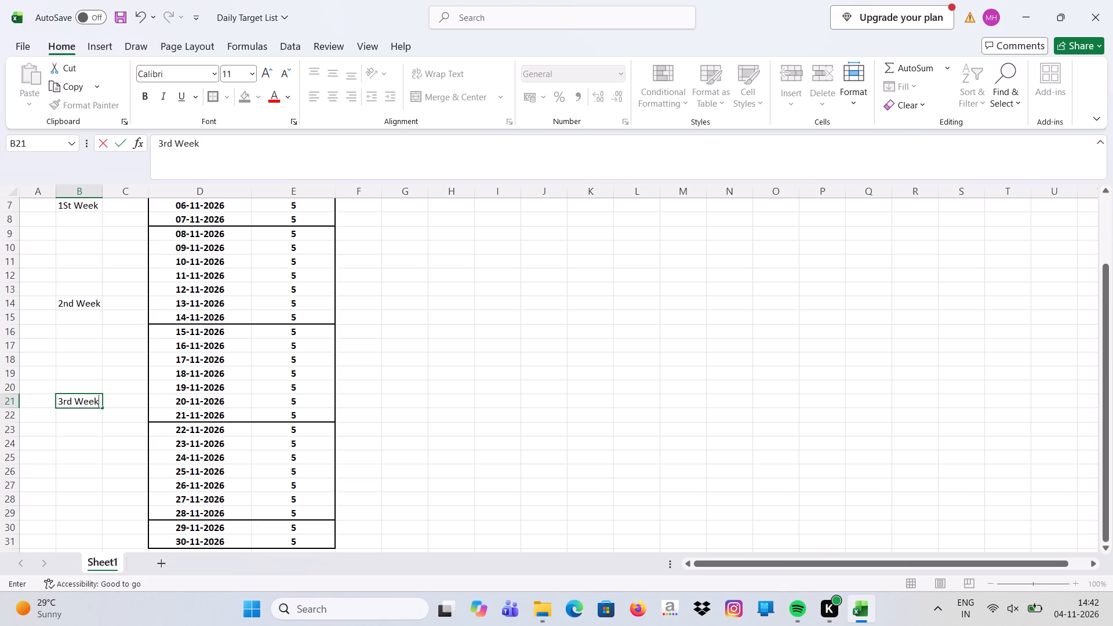
key("Return")
Enter the label "4th Week" in B28, beside the 27-11-2026 row.
key("Return")
key("Return")
key("Return")
key("Return")
key("Return")
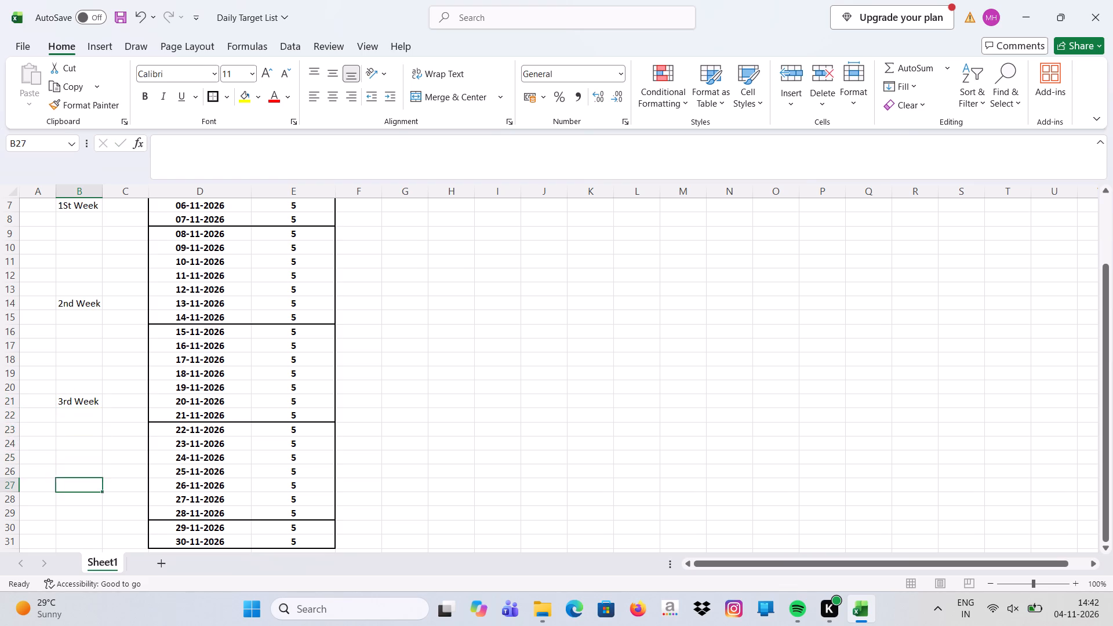
key("Return")
key("Return")
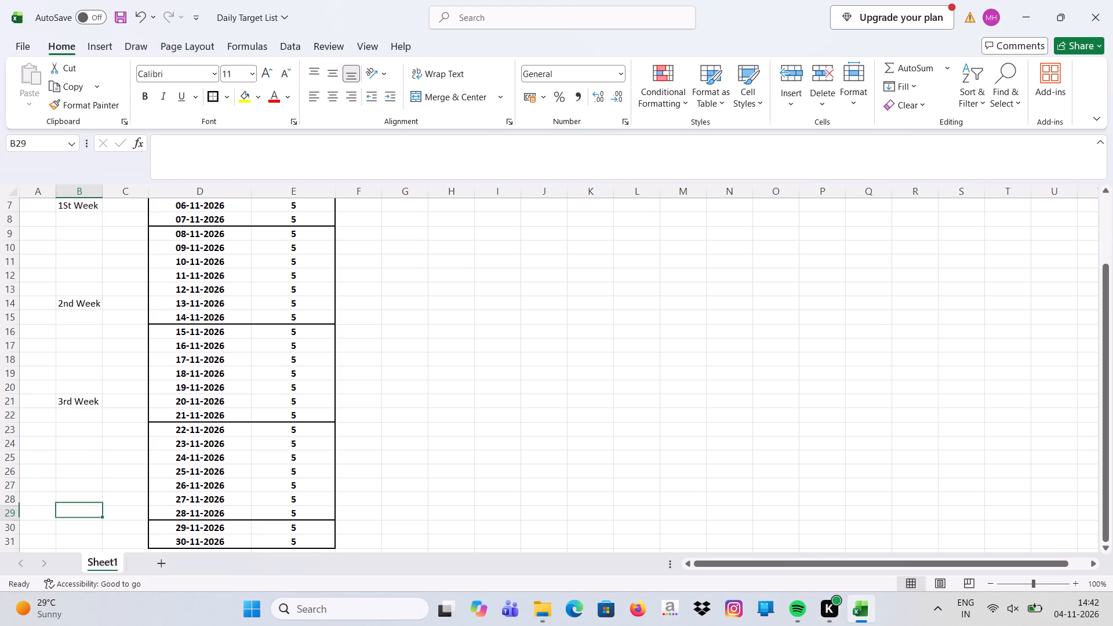
key("Up")
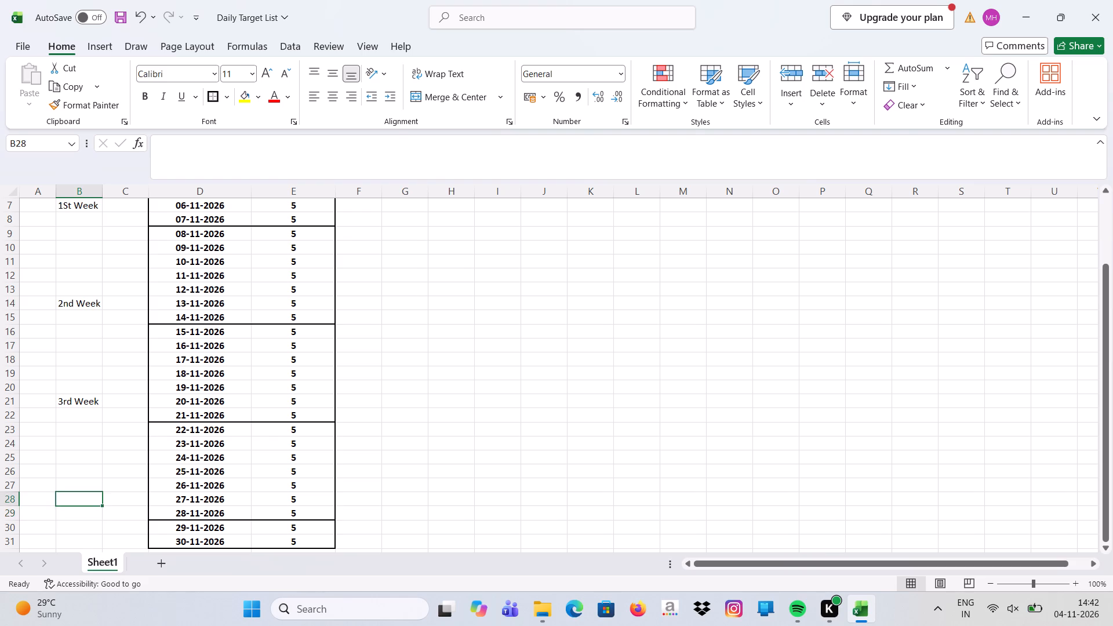
type("4Th")
key("space")
key("BackSpace")
key("BackSpace")
key("BackSpace")
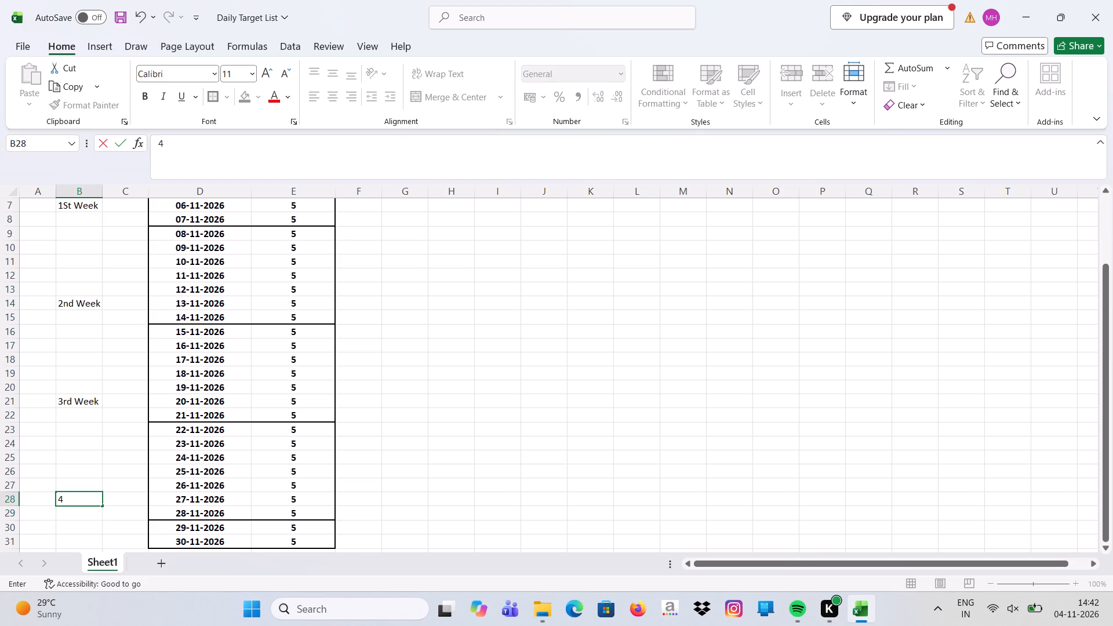
type("th")
key("space")
type("Week")
key("Return")
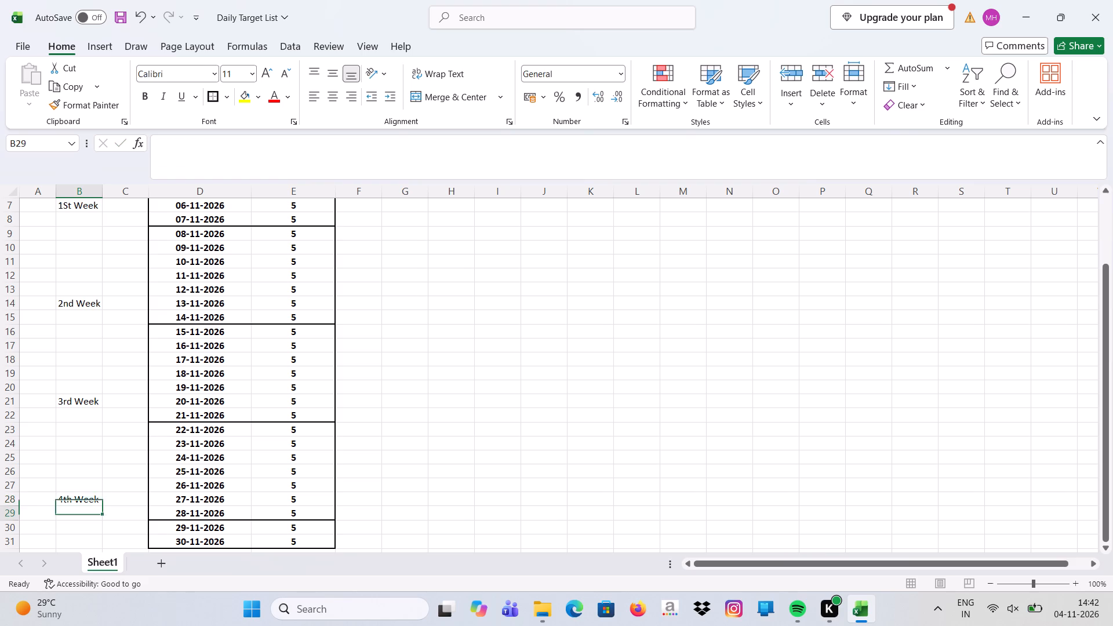
key("Return")
key("Return")
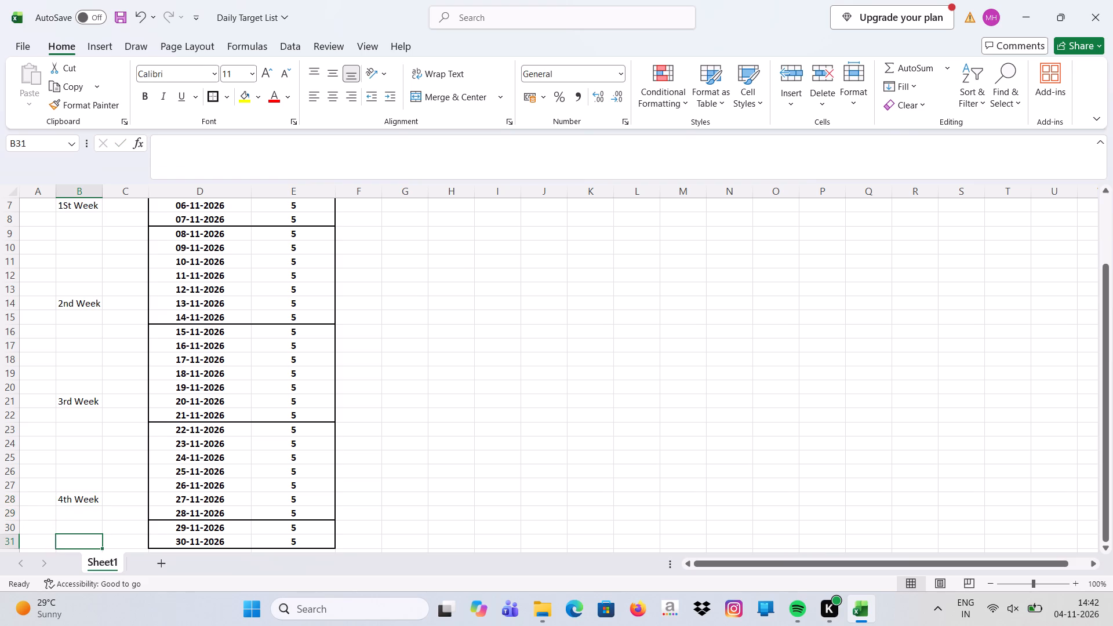
Make the week labels in B7:B28 bold.
scroll(90, 404, "right", 1)
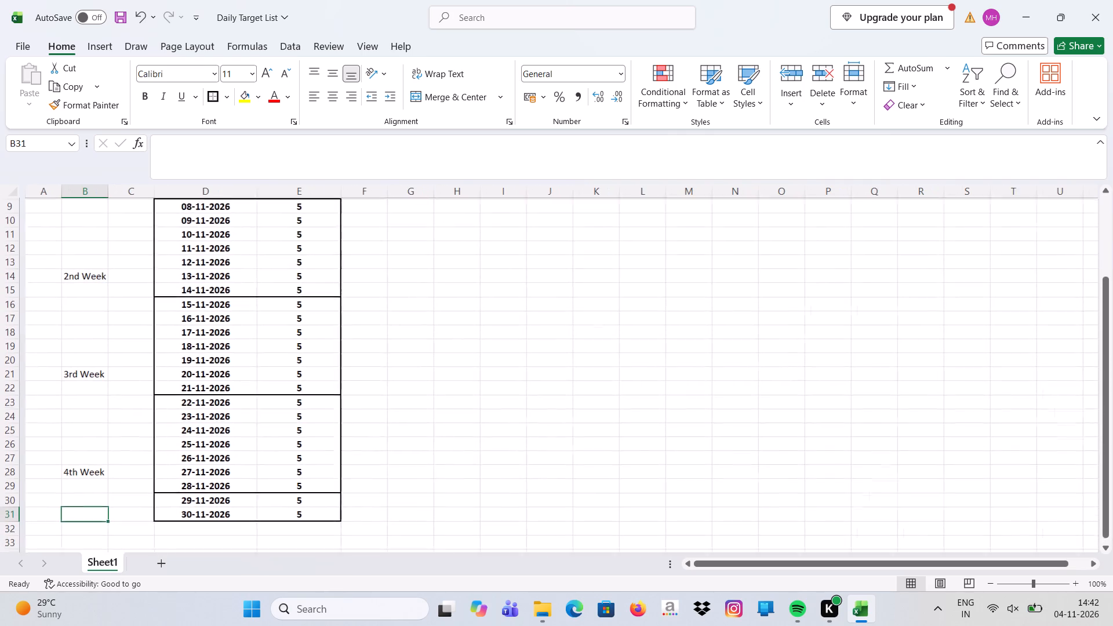
scroll(90, 404, "up", 1)
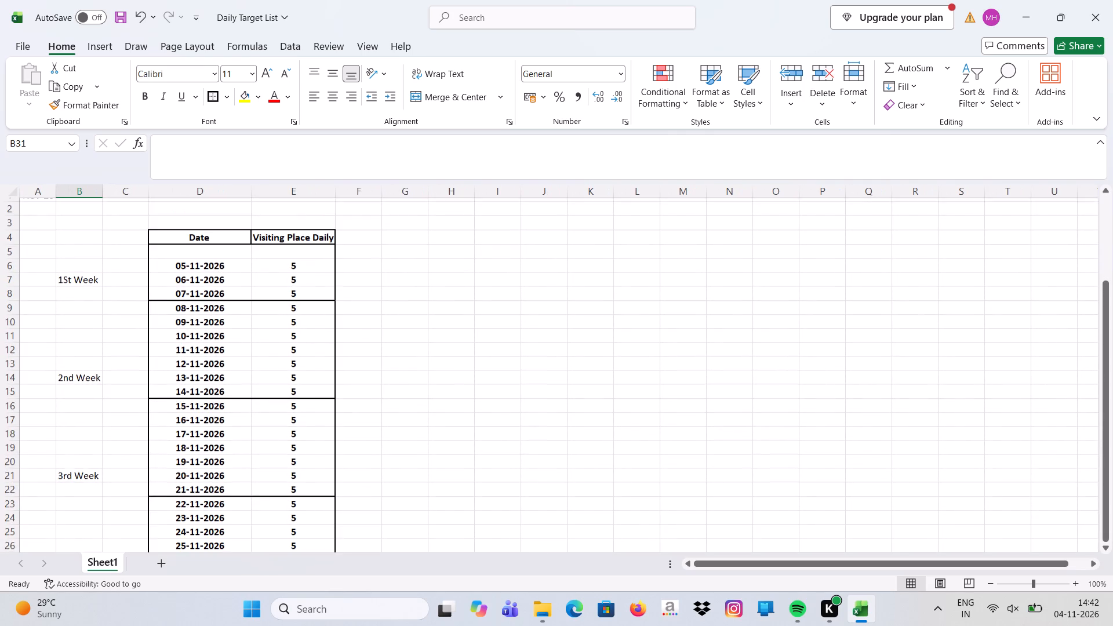
scroll(90, 404, "up", 1)
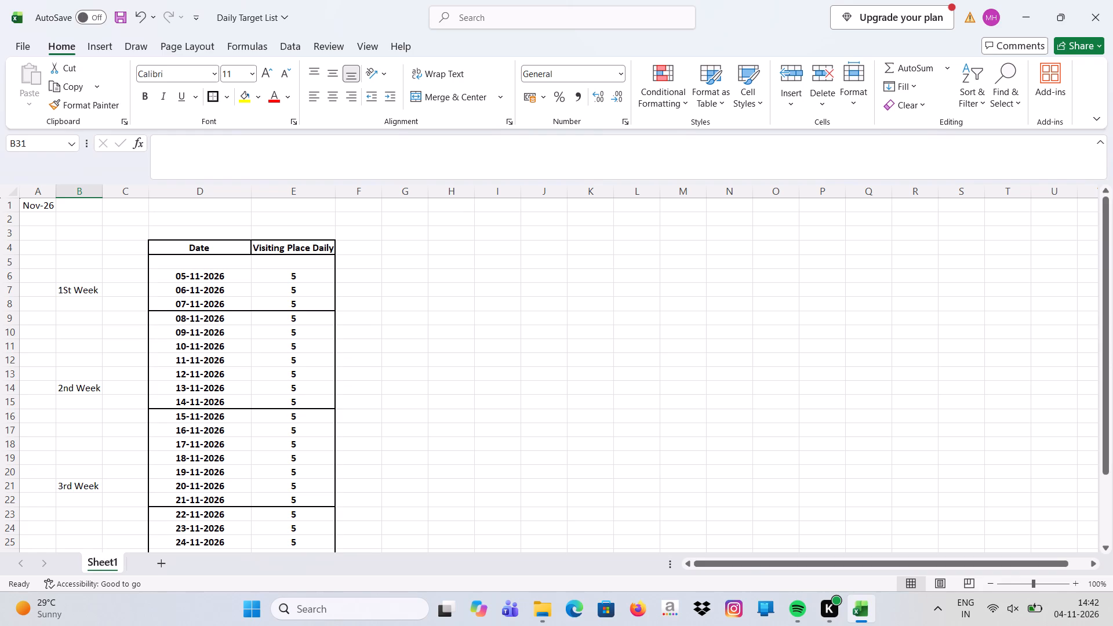
scroll(164, 374, "down", 2)
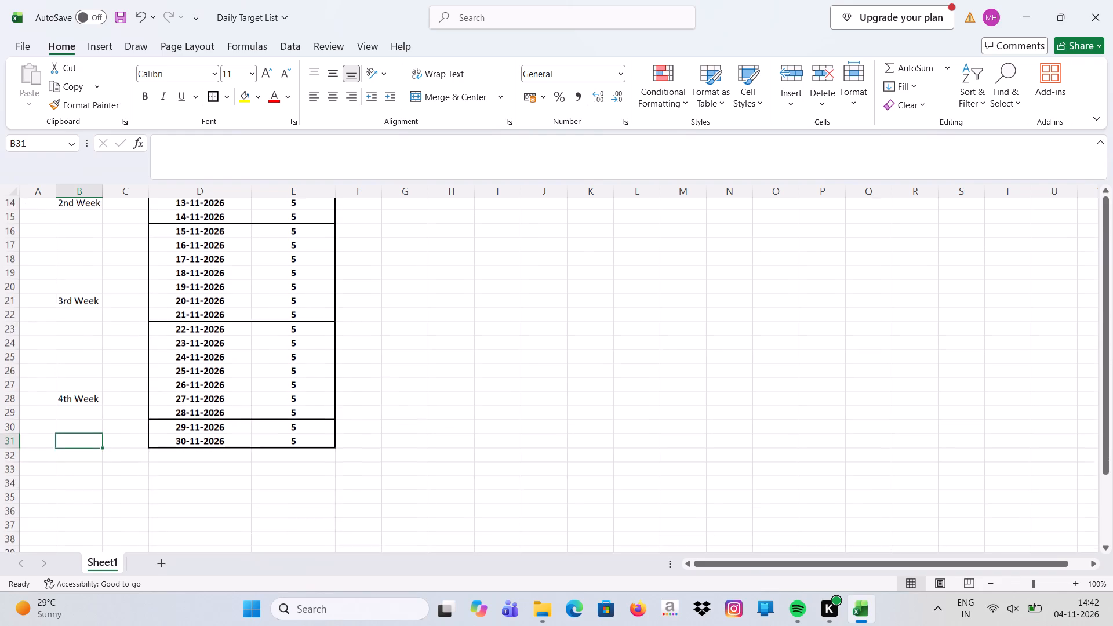
scroll(164, 374, "down", 1)
scroll(164, 374, "up", 2)
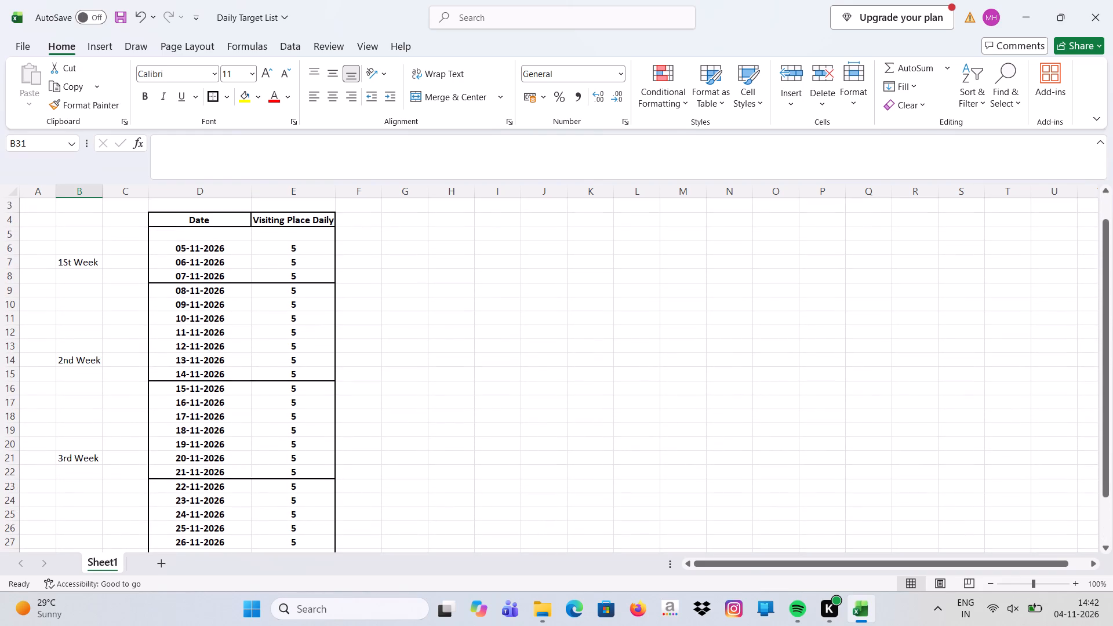
left_click(67, 261)
key("shift+Down")
key("shift+Down")
key("shift+Down")
key("shift+Down")
key("shift+Down")
key("shift+Down")
key("shift+Down")
key("shift+Down")
key("shift+Down")
key("shift+Down")
key("shift+Down")
key("shift+Down")
key("shift+Down")
key("shift+Down")
key("shift+Down")
key("shift+Down")
key("shift+Down")
key("shift+Down")
key("shift+Down")
key("shift+Down")
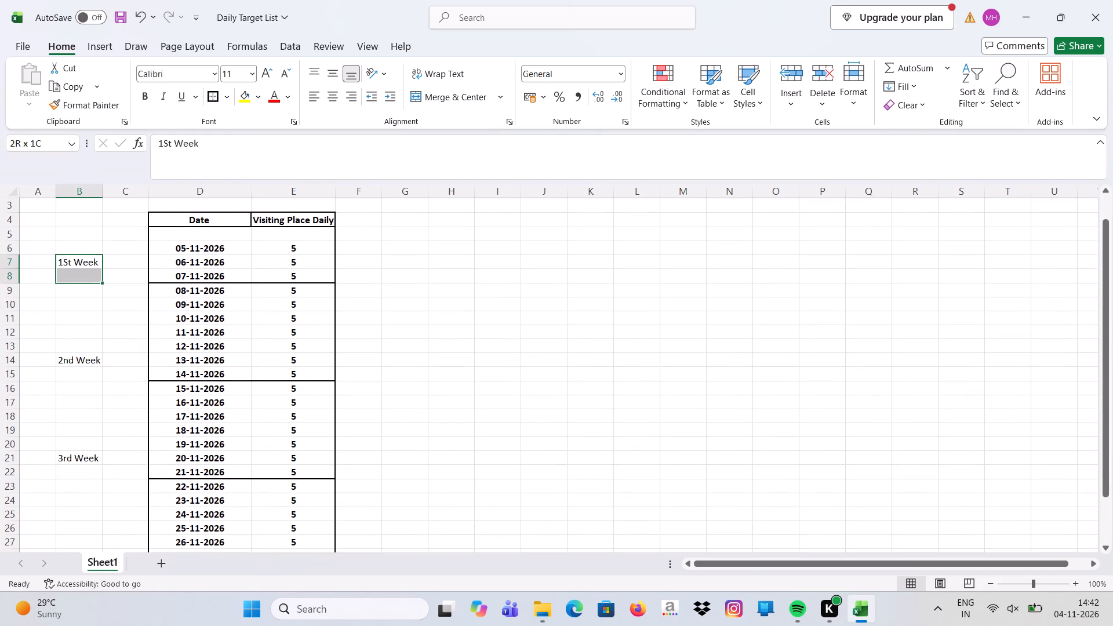
key("shift+Down")
key("shift+Up")
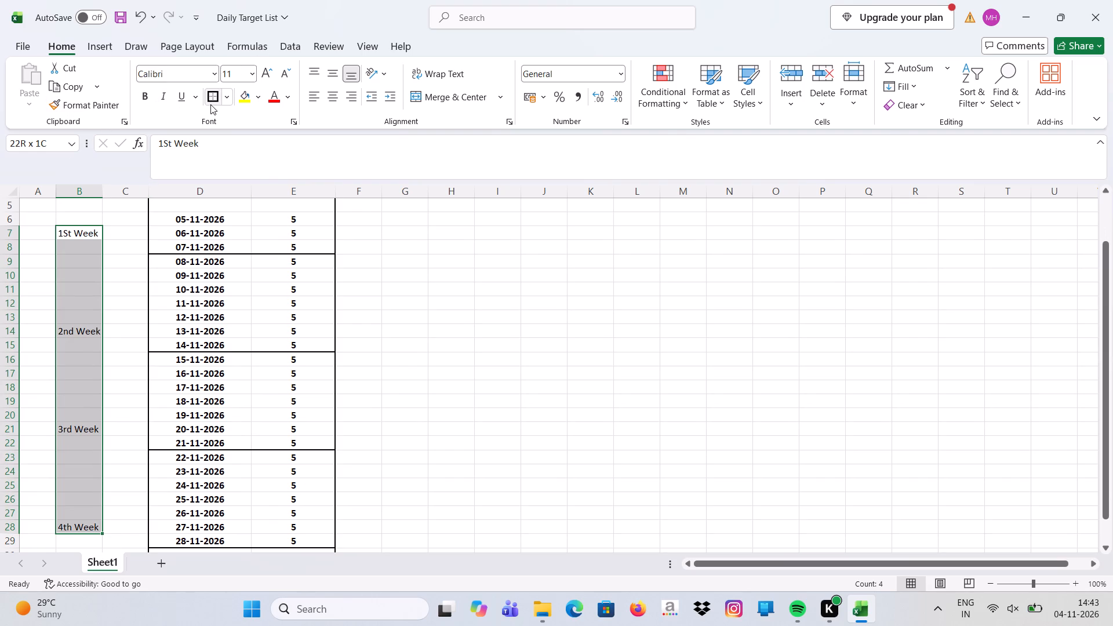
left_click(145, 94)
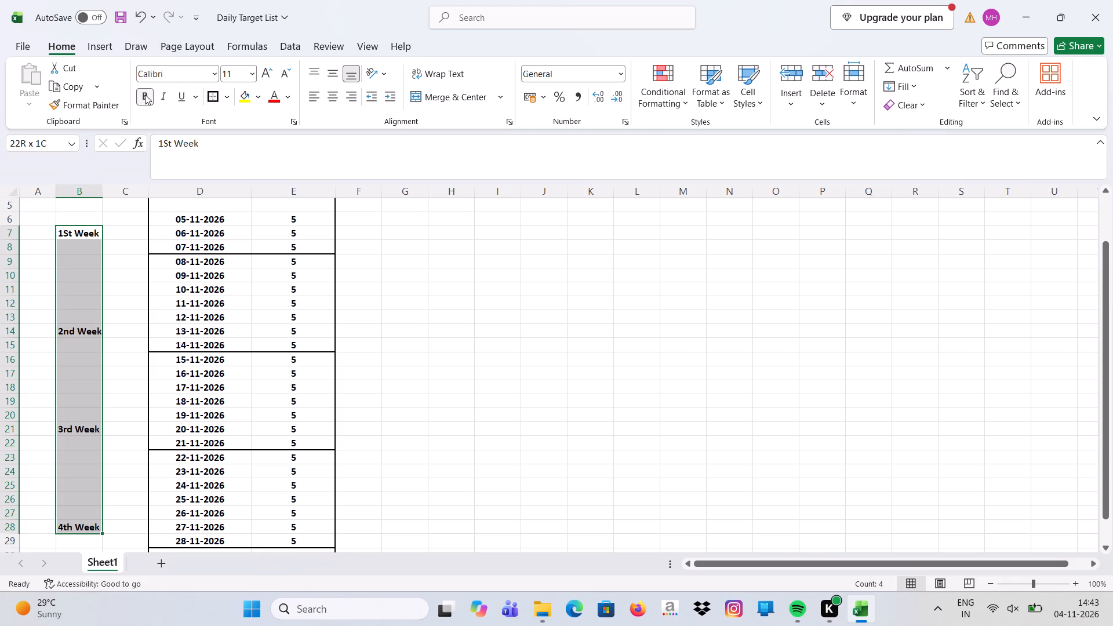
Fill the four week label cells B7, B14, B21 and B28 with Green, Accent 6.
left_click(86, 237)
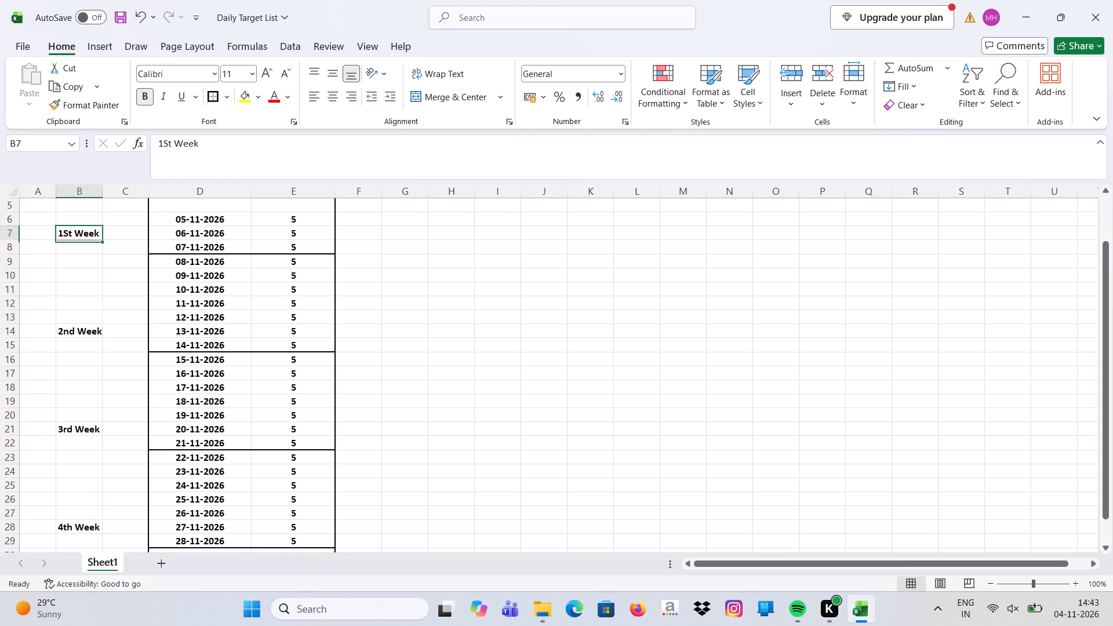
left_click(259, 97)
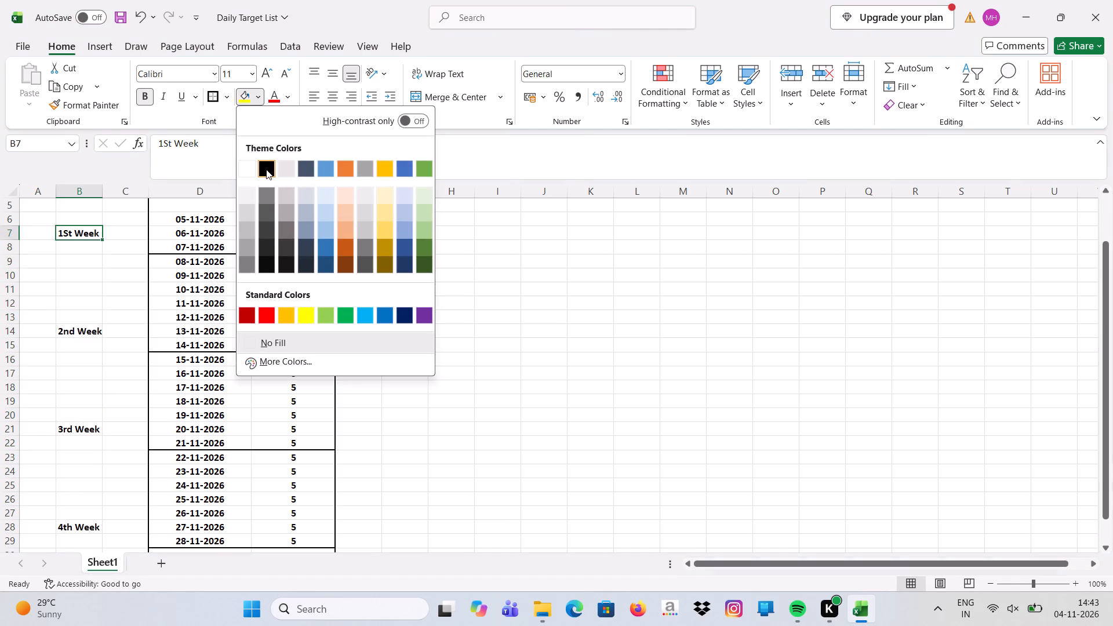
left_click(423, 169)
left_click(98, 332)
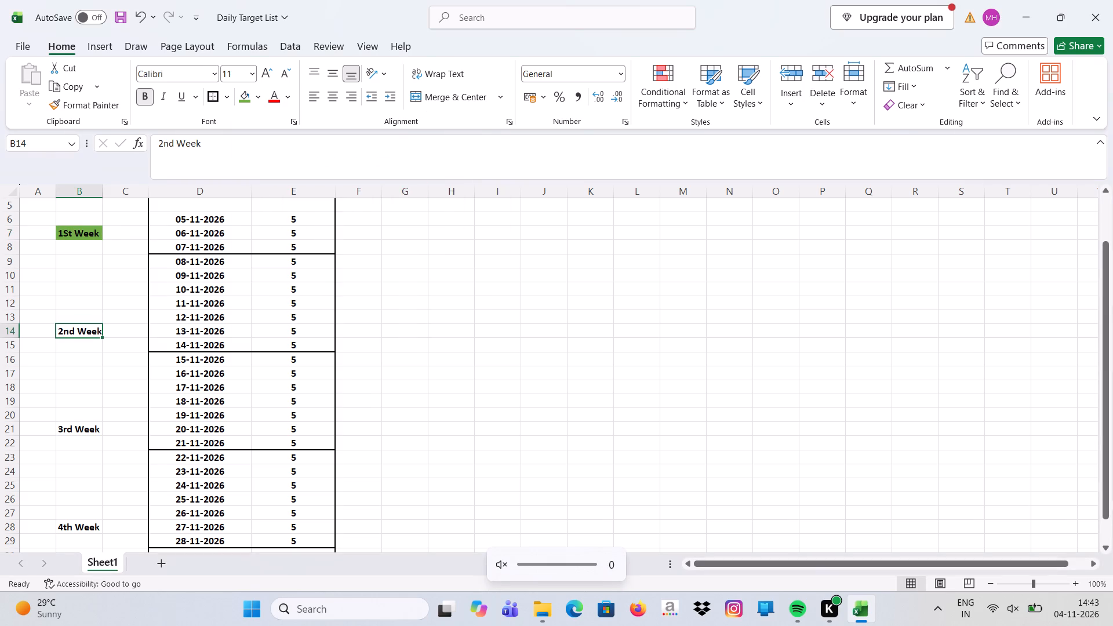
left_click(242, 101)
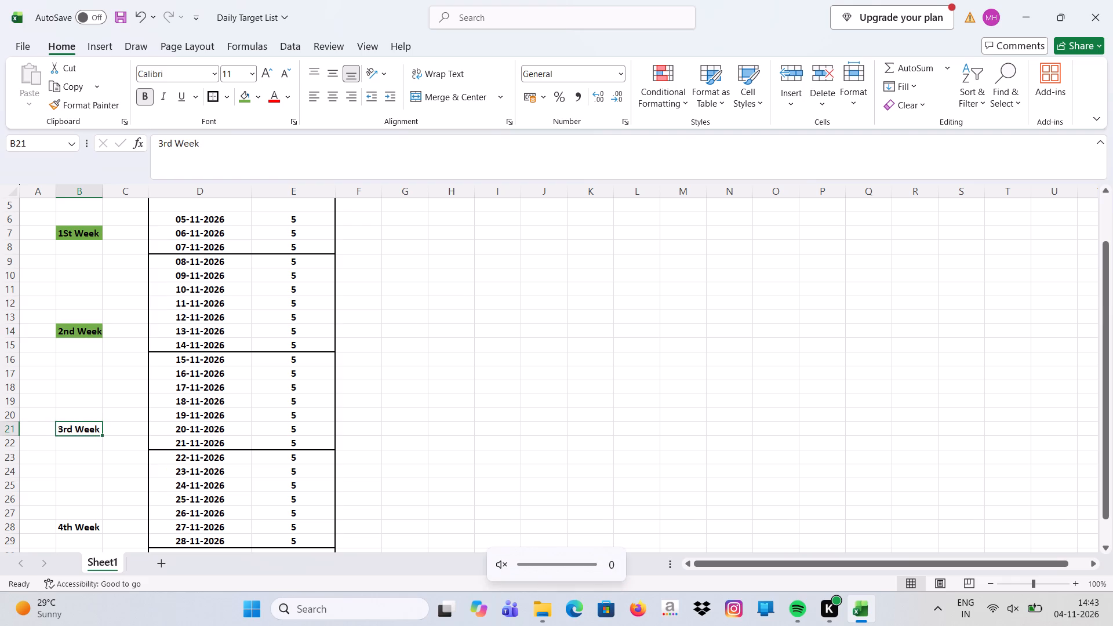
left_click(243, 99)
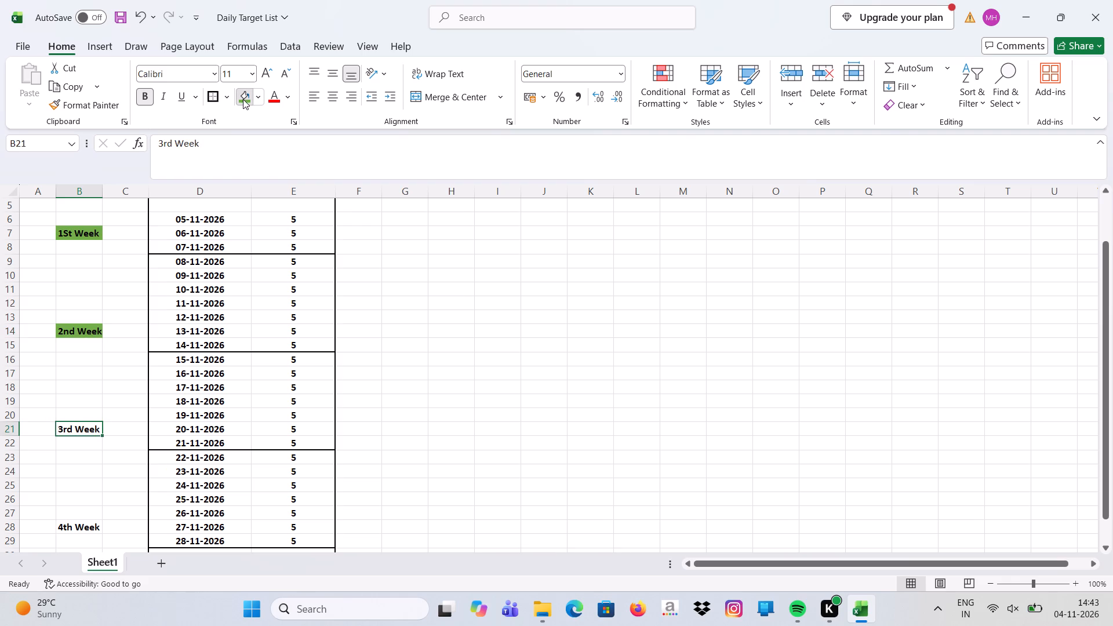
left_click(80, 527)
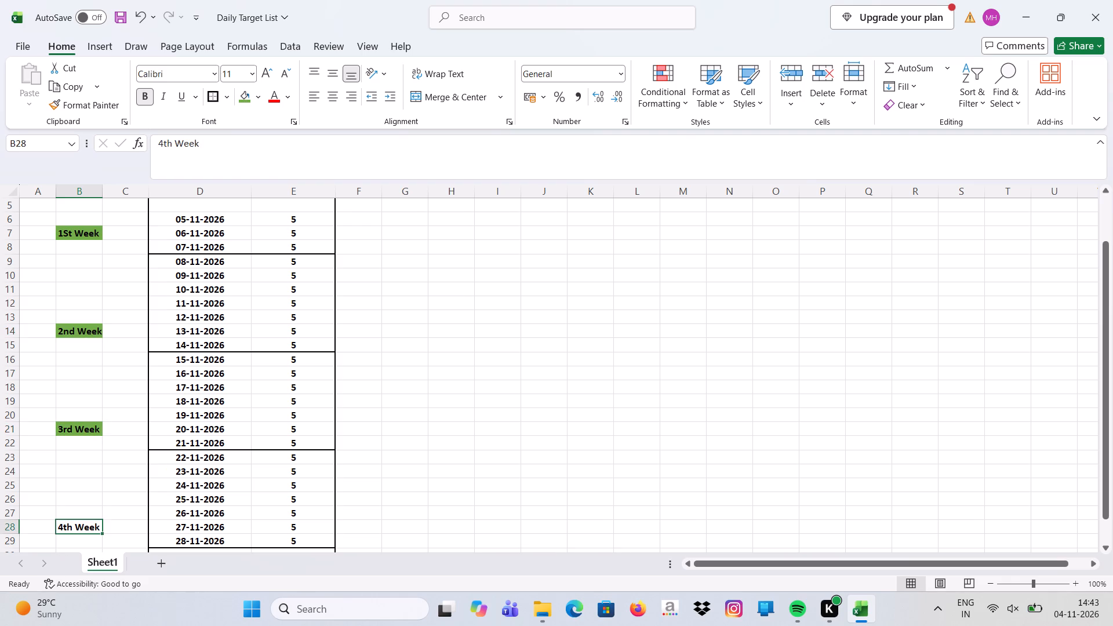
left_click(246, 102)
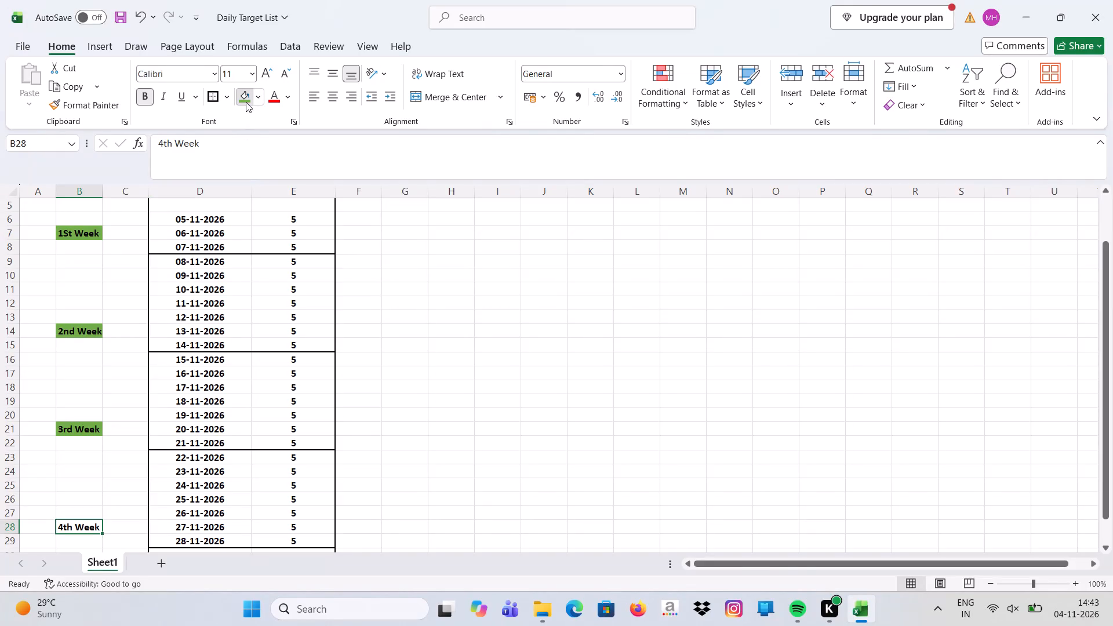
Apply an outside border around the Visiting Place Daily column, from its header in E4 through E31.
scroll(218, 402, "right", 1)
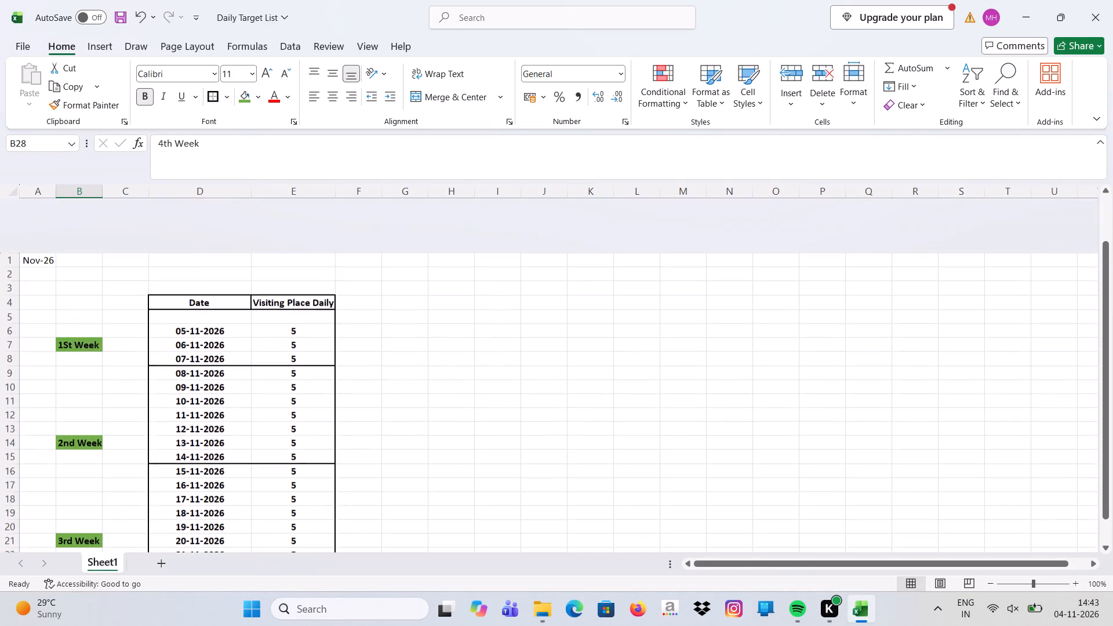
left_click(424, 356)
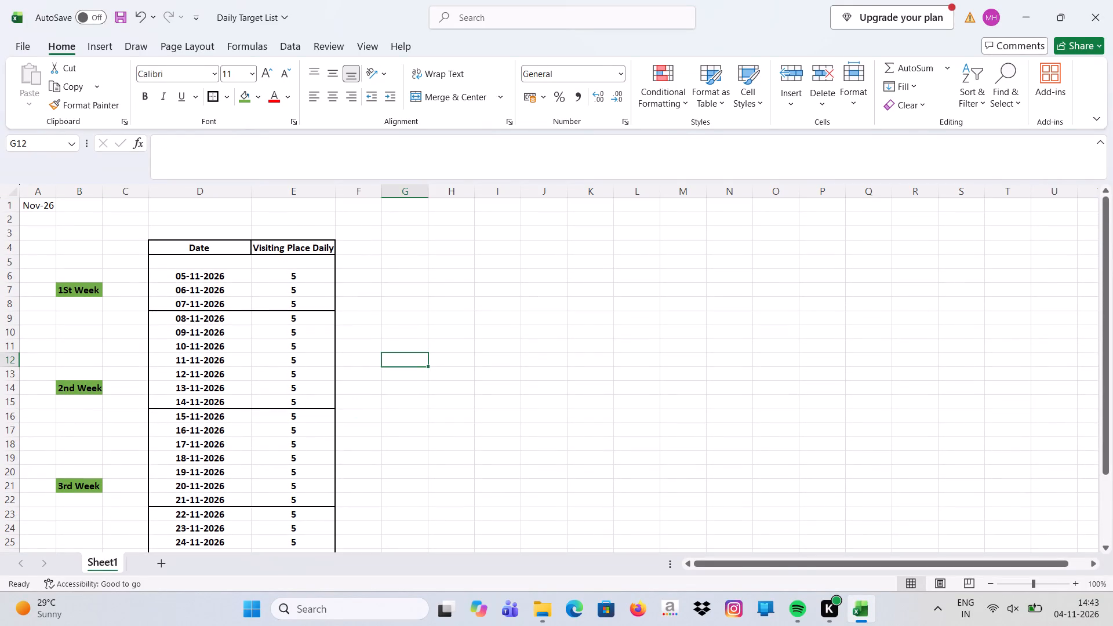
left_click(283, 245)
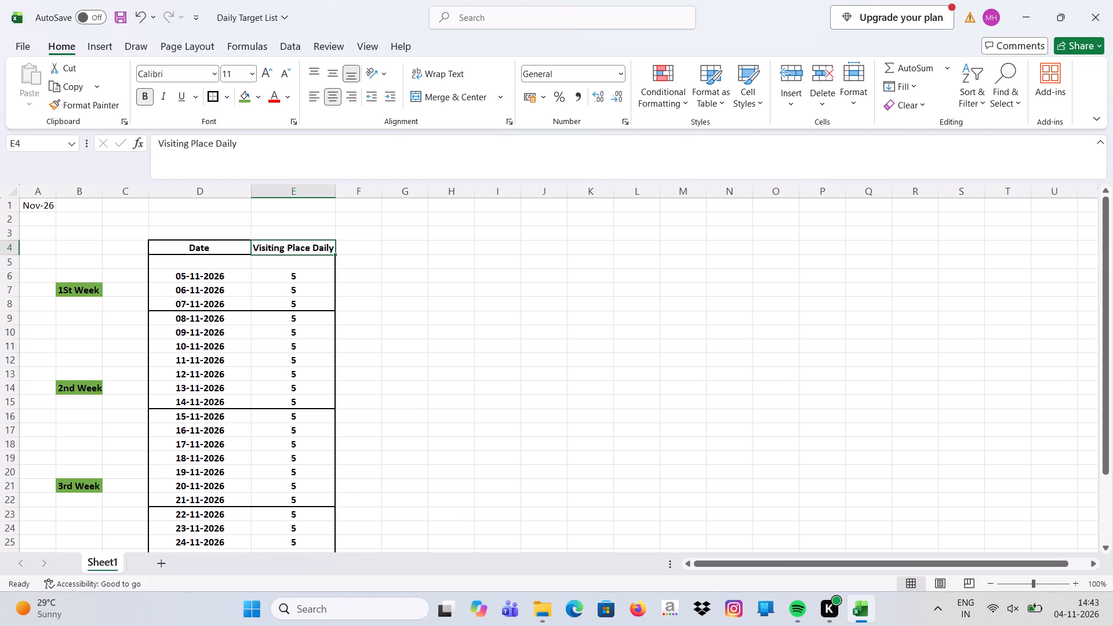
key("shift+Down")
key("shift+Down")
key("shift+Down")
key("shift+Down")
key("shift+Down")
key("shift+Down")
key("shift+Down")
key("shift+Down")
key("shift+Down")
key("shift+Down")
key("shift+Down")
key("shift+Down")
key("shift+Down")
key("shift+Down")
key("shift+Down")
key("shift+Down")
key("shift+Down")
key("shift+Down")
key("shift+Down")
key("shift+Down")
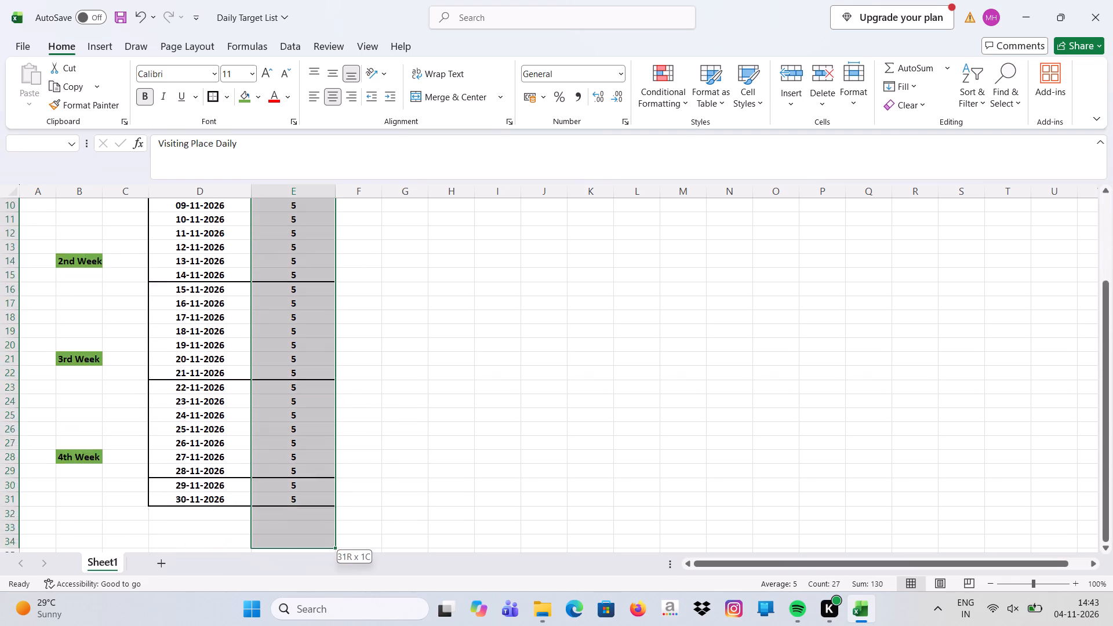
key("shift+Up")
key("shift+Up")
key("shift+Up")
key("shift+Up")
key("shift+Up")
key("shift+Up")
key("shift+Up")
key("shift+Up")
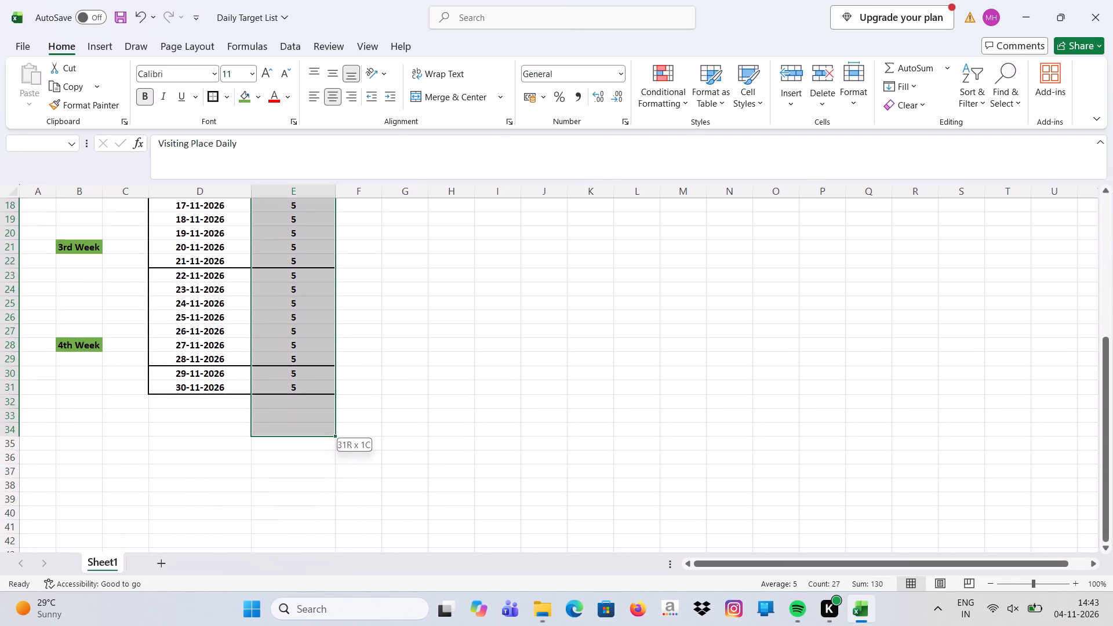
key("shift+Up")
key("shift+Up")
key("shift+Down")
key("shift+Up")
key("shift+Up")
key("shift+Up")
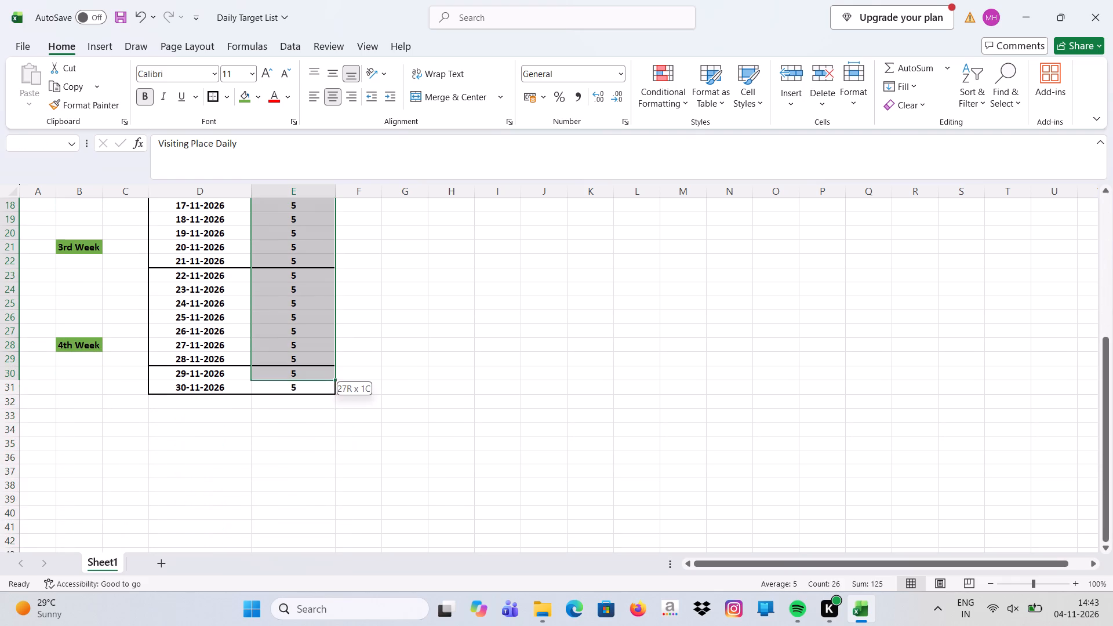
key("shift+Down")
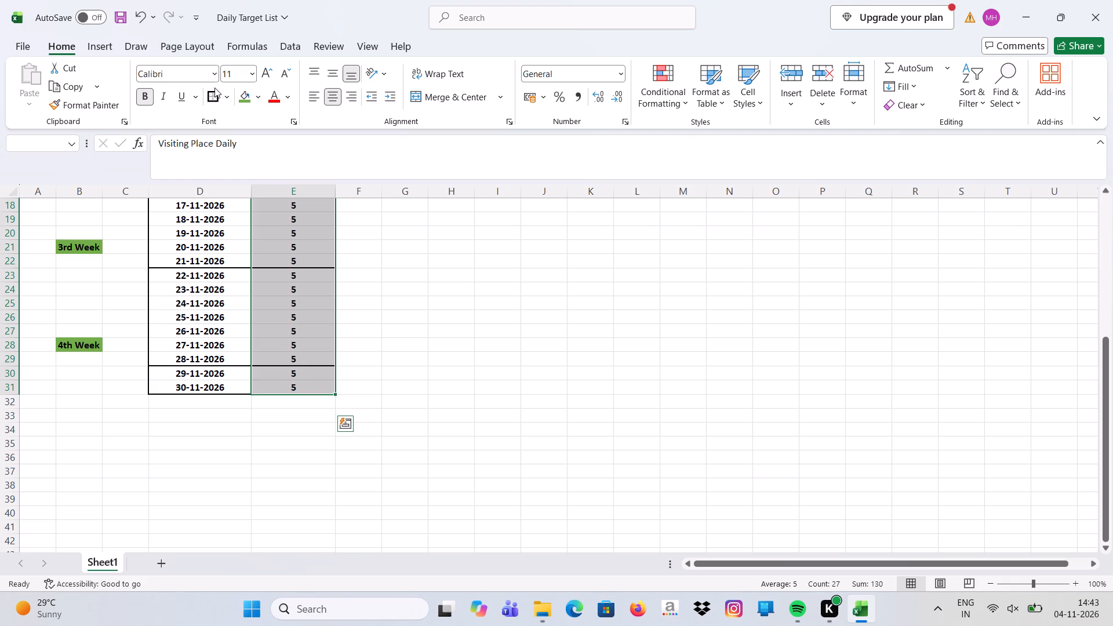
left_click(215, 92)
left_click(532, 252)
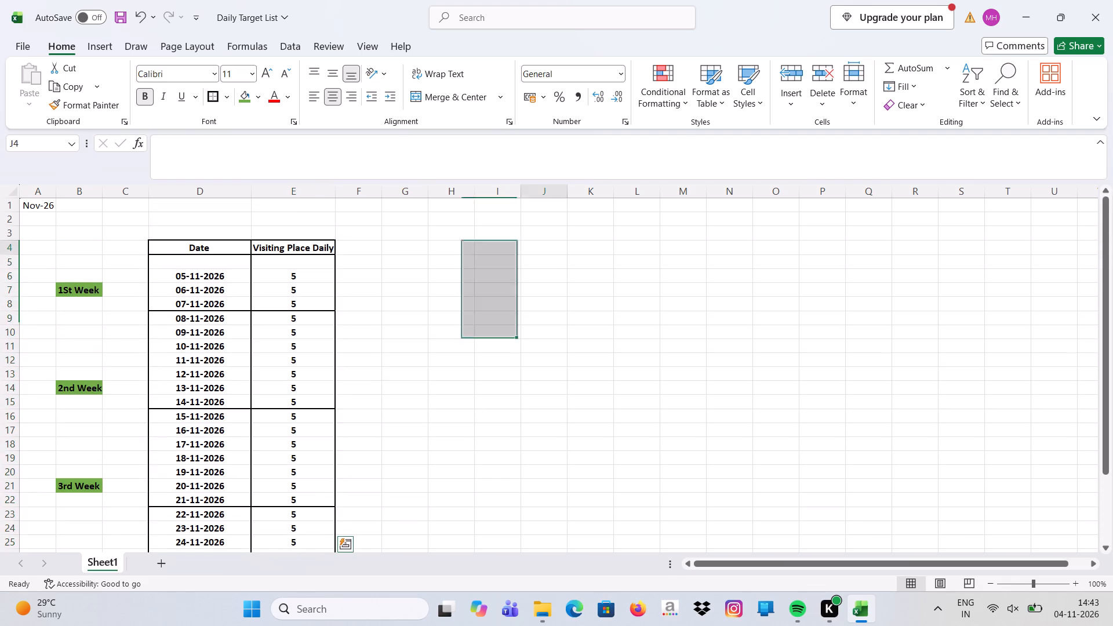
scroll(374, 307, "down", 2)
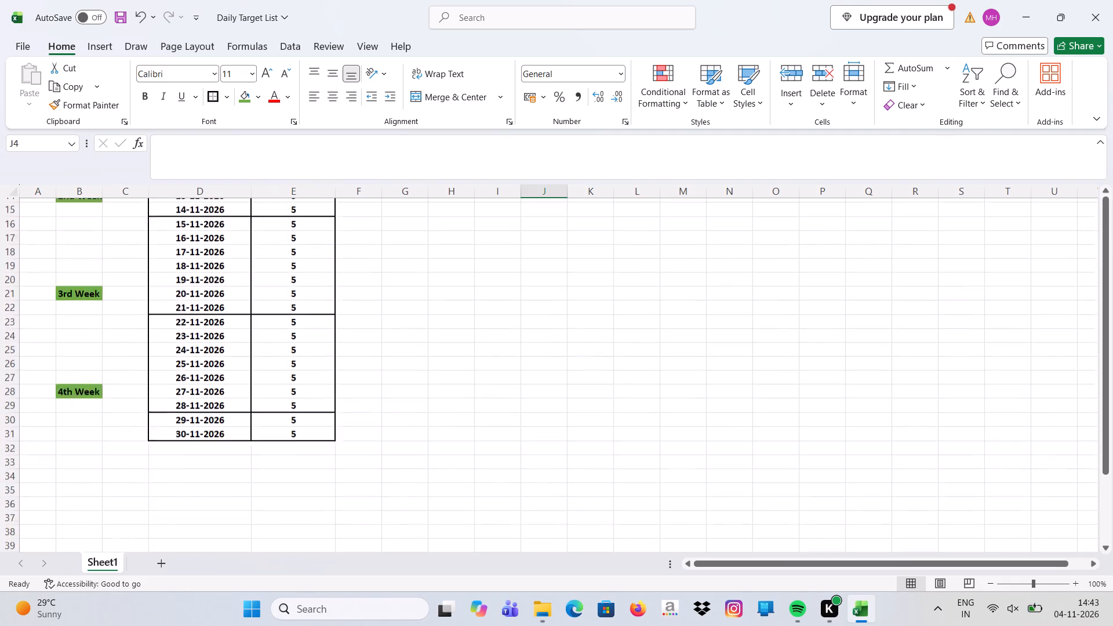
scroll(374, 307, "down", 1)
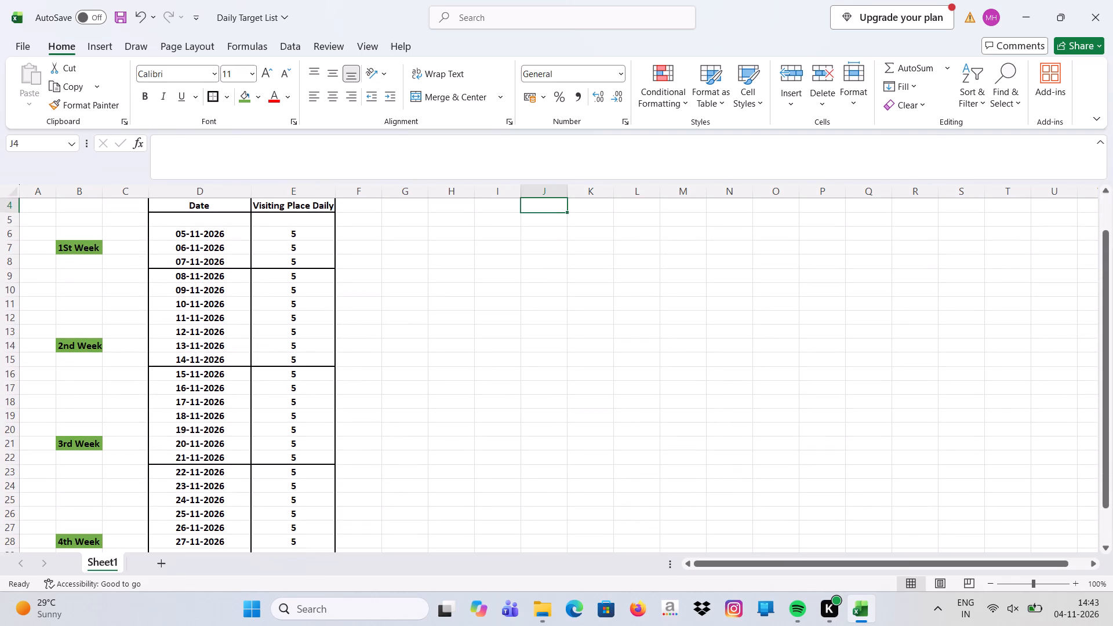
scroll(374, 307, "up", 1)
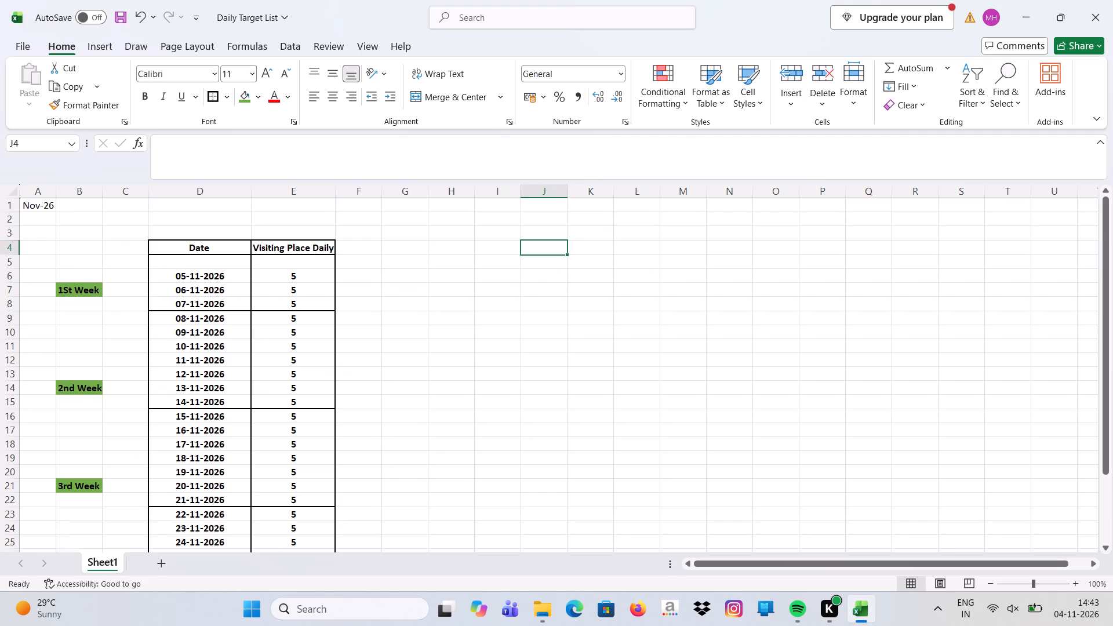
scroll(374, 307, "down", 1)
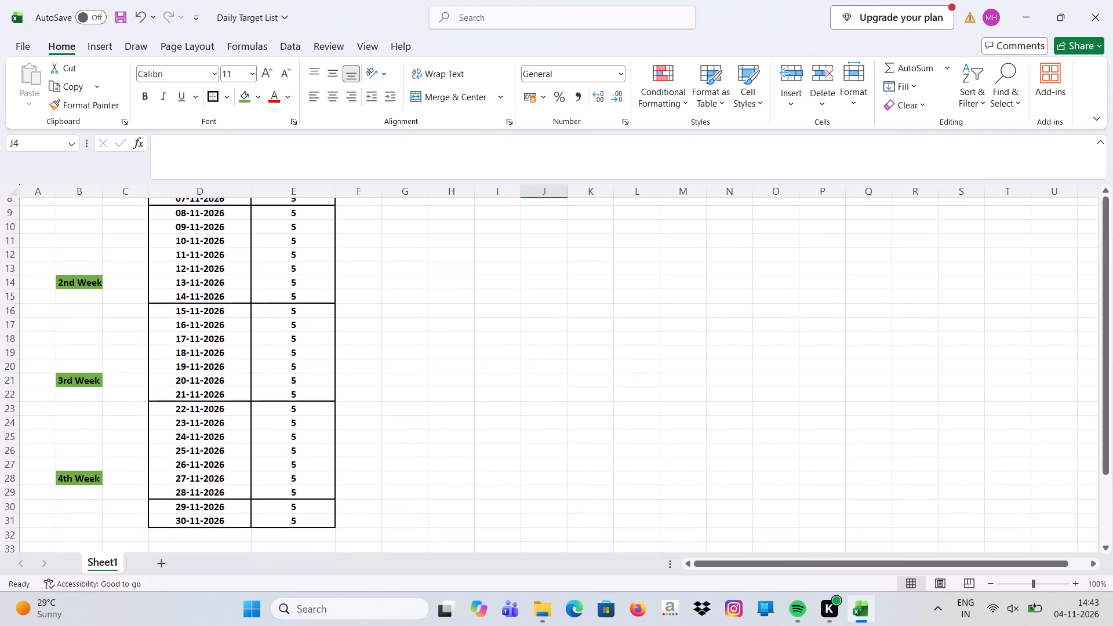
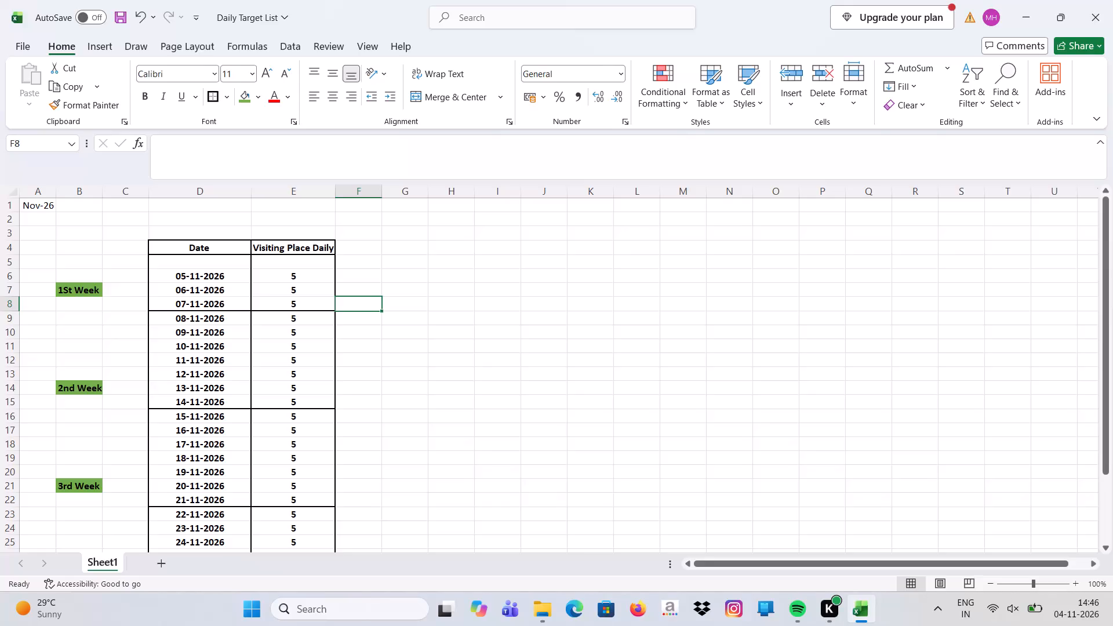
Make the Nov-26 month label in cell A1 bold.
left_click(558, 258)
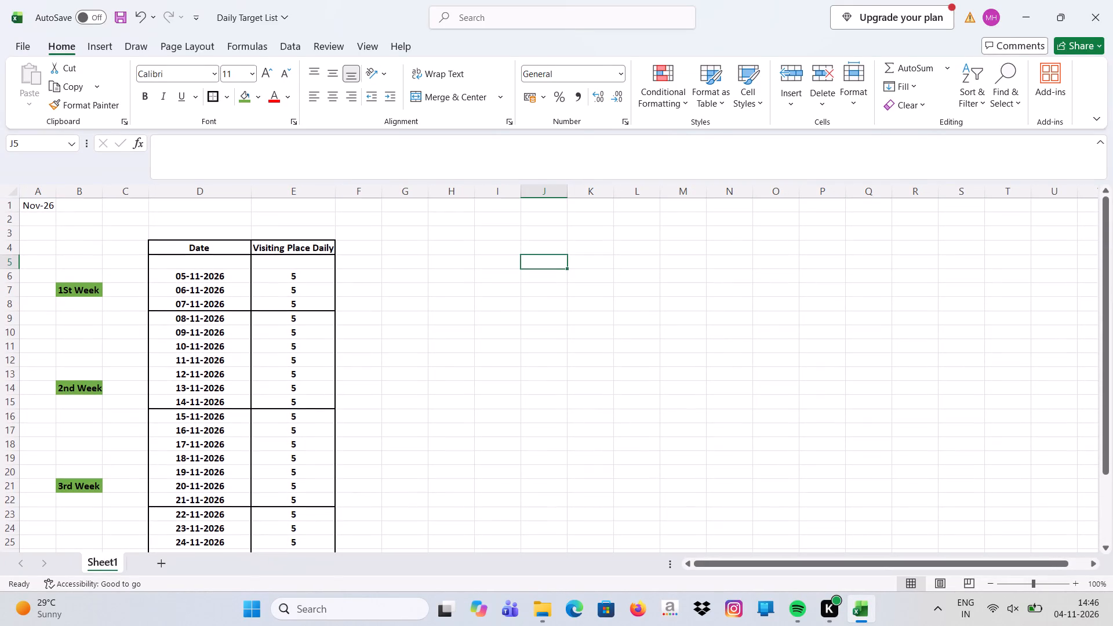
left_click(32, 209)
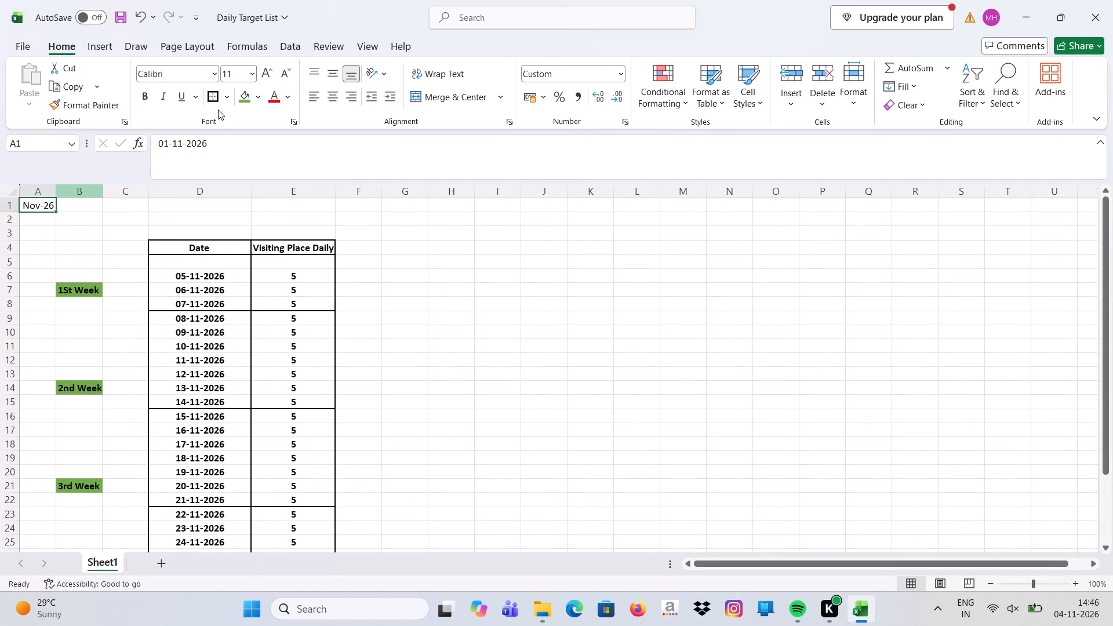
left_click(146, 96)
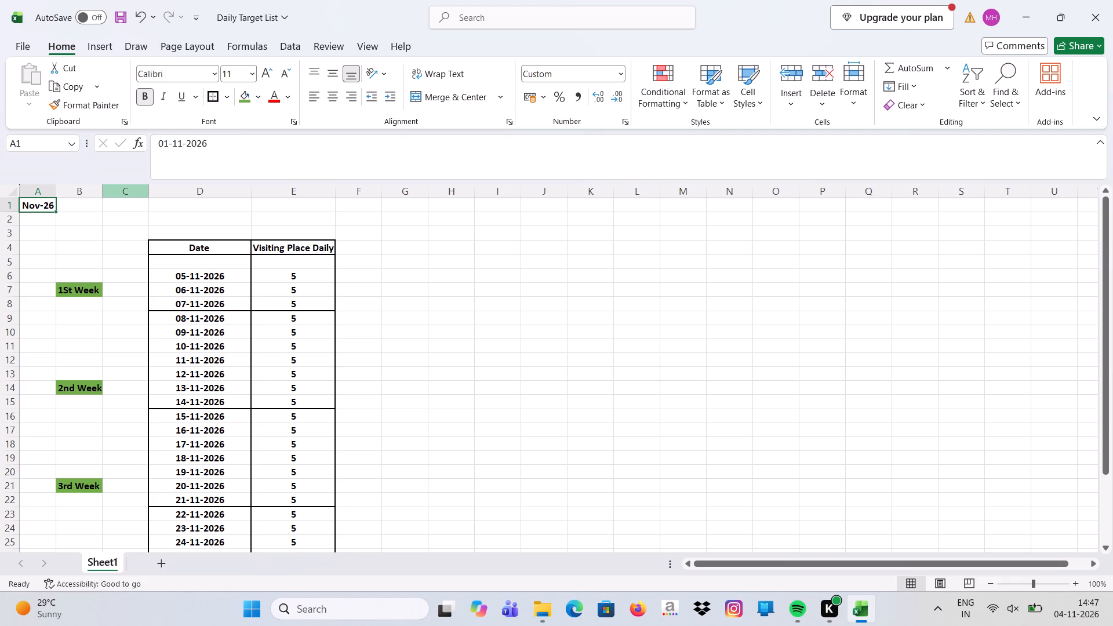
left_click(472, 301)
Rename the Sheet1 worksheet as "Daily Working Target".
scroll(472, 301, "down", 3)
scroll(472, 301, "up", 1)
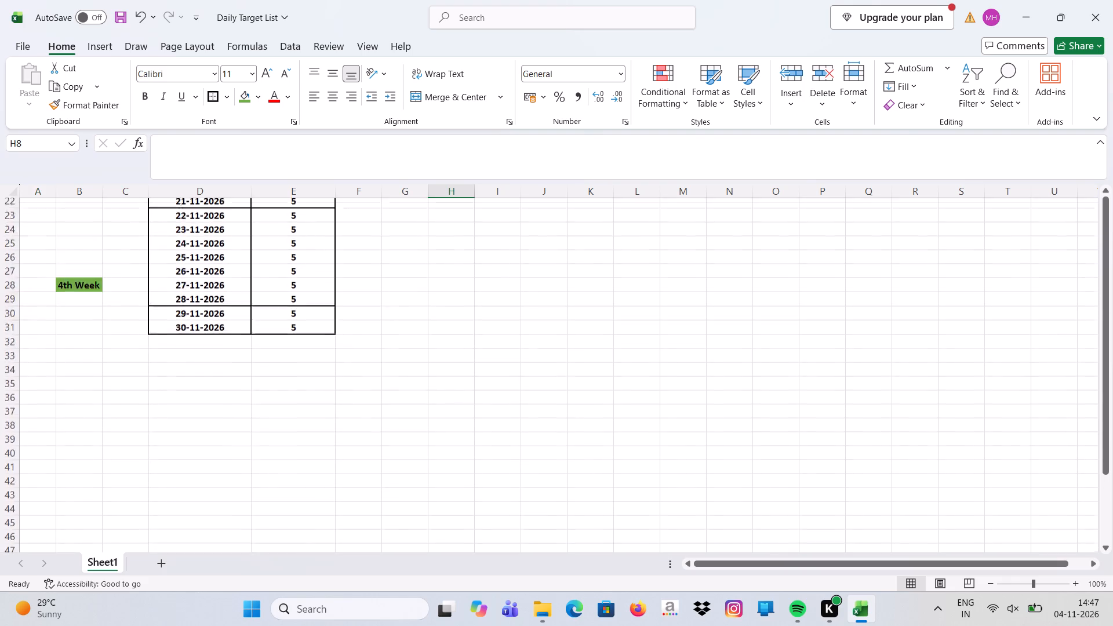
scroll(472, 301, "up", 1)
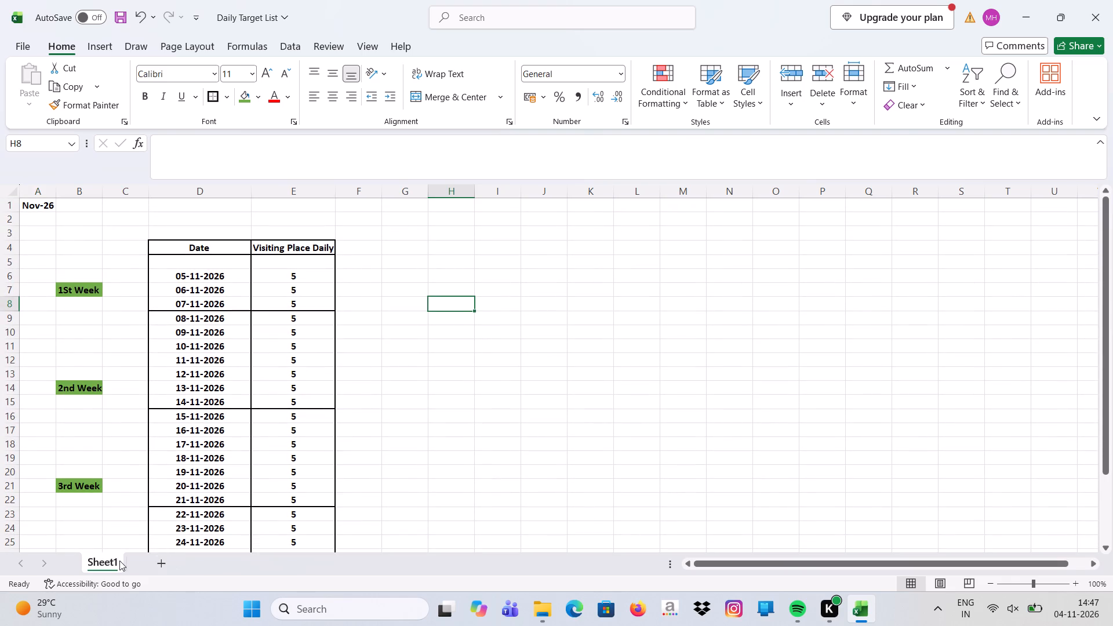
double_click(119, 561)
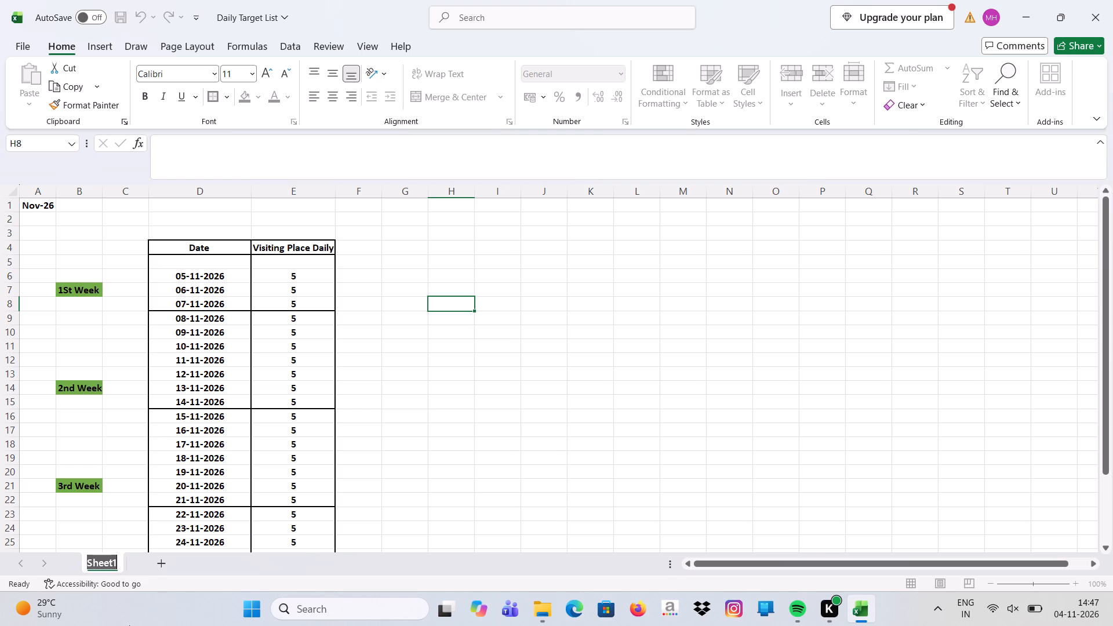
scroll(126, 362, "down", 1)
scroll(126, 362, "up", 2)
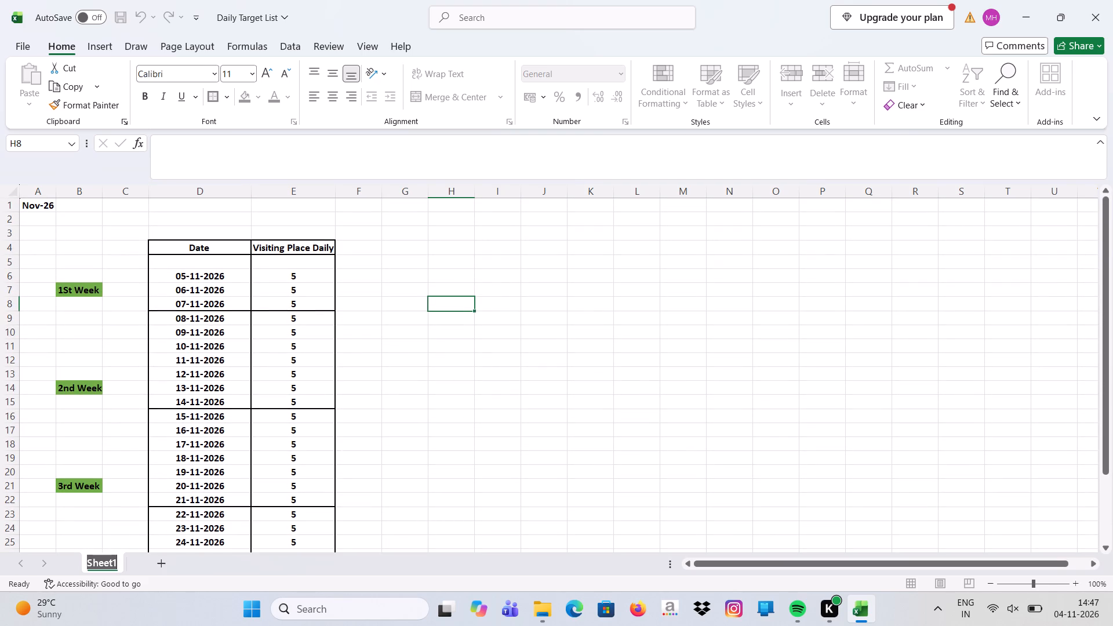
scroll(437, 254, "down", 1)
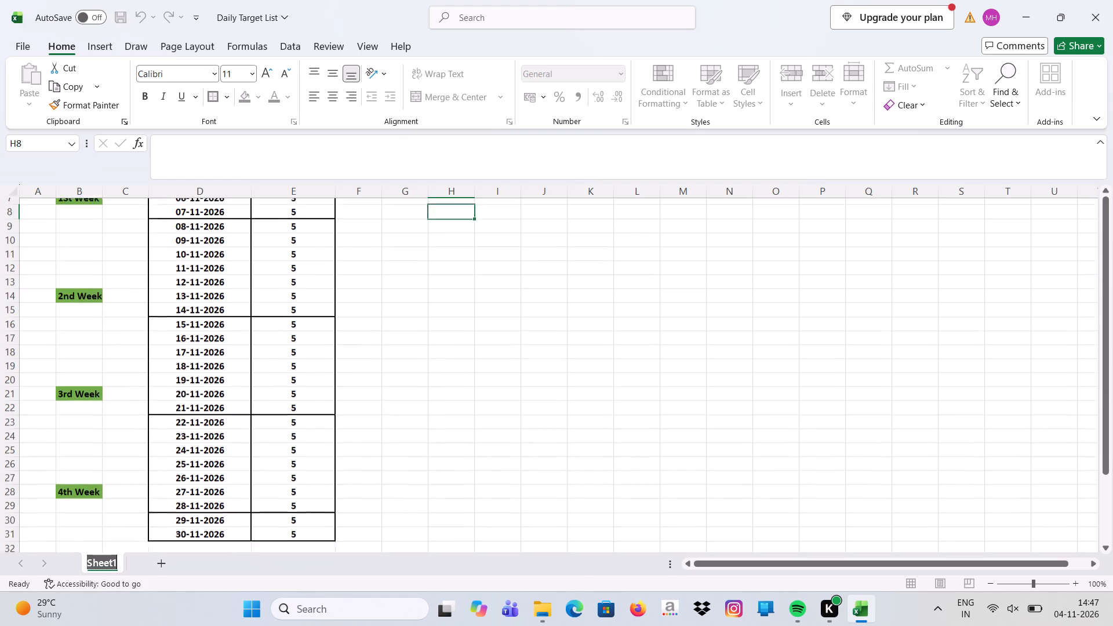
scroll(437, 254, "down", 2)
scroll(437, 254, "right", 1)
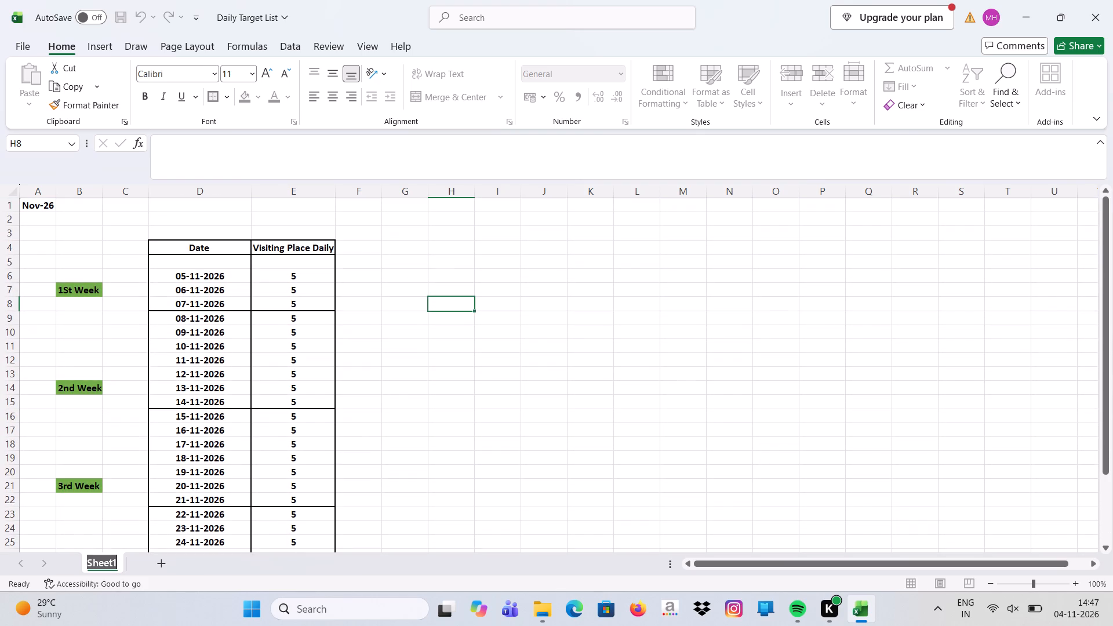
type("Da")
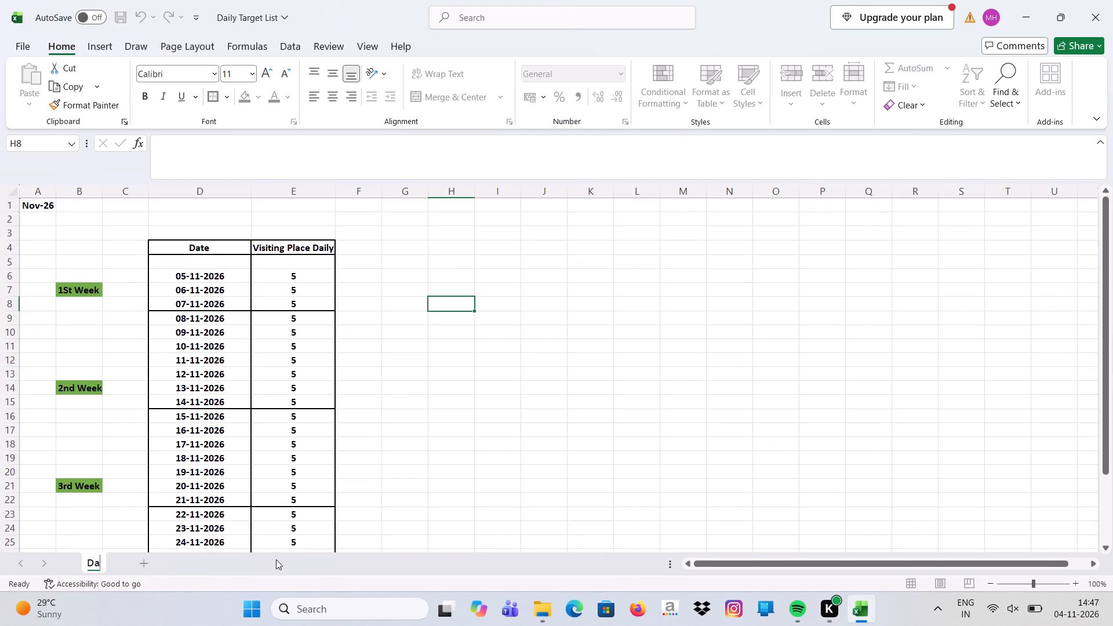
type("ily")
key("space")
key("shift+w")
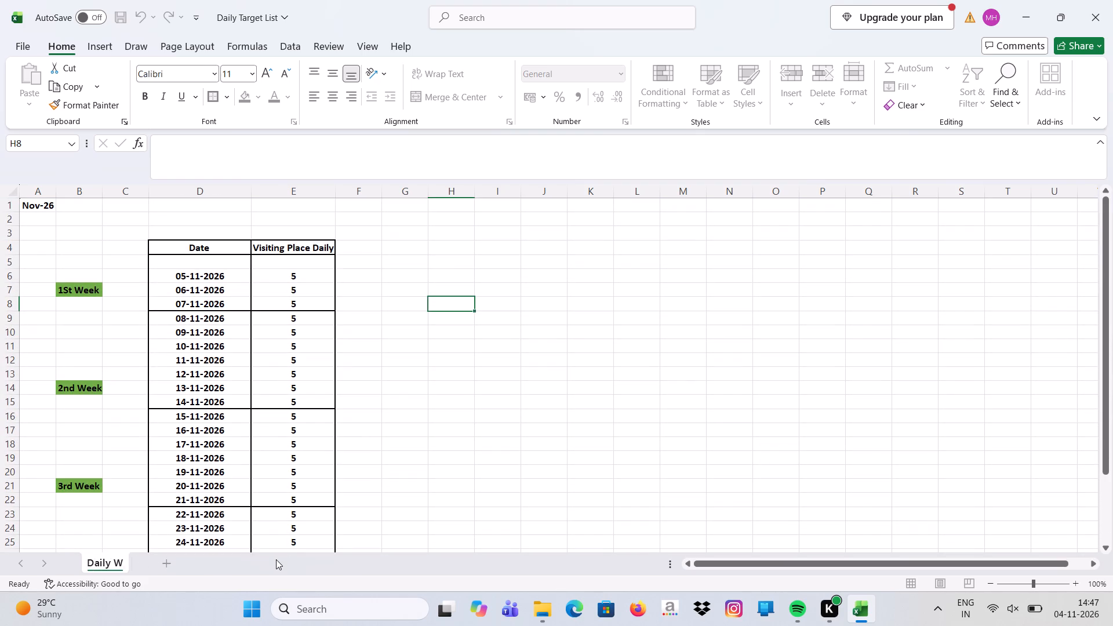
type("orking")
key("space")
type("Tar")
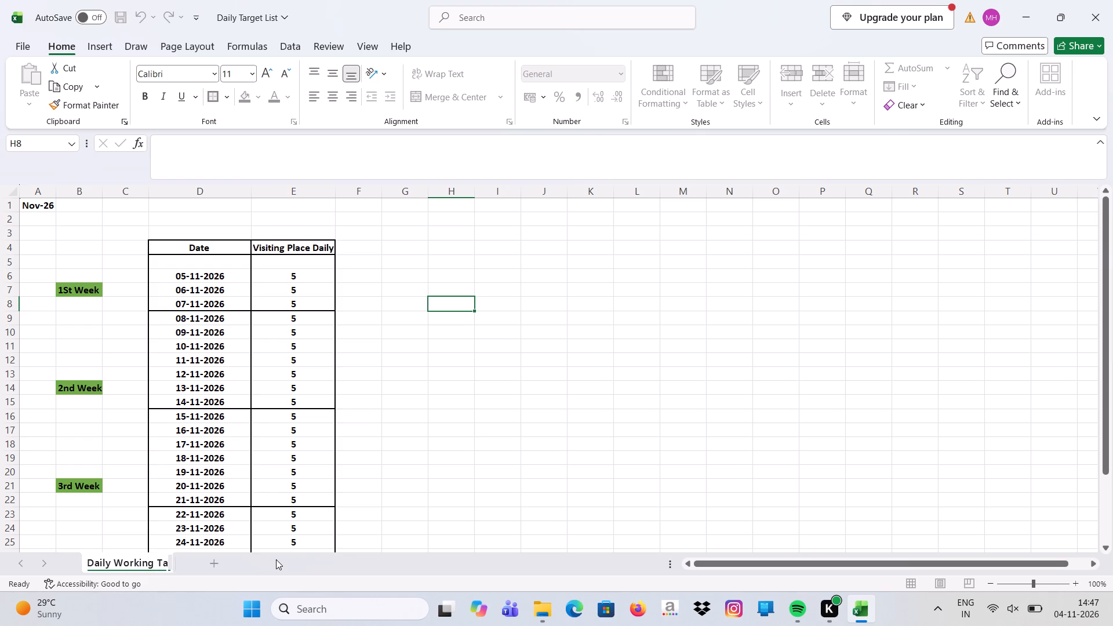
type("get")
key("space")
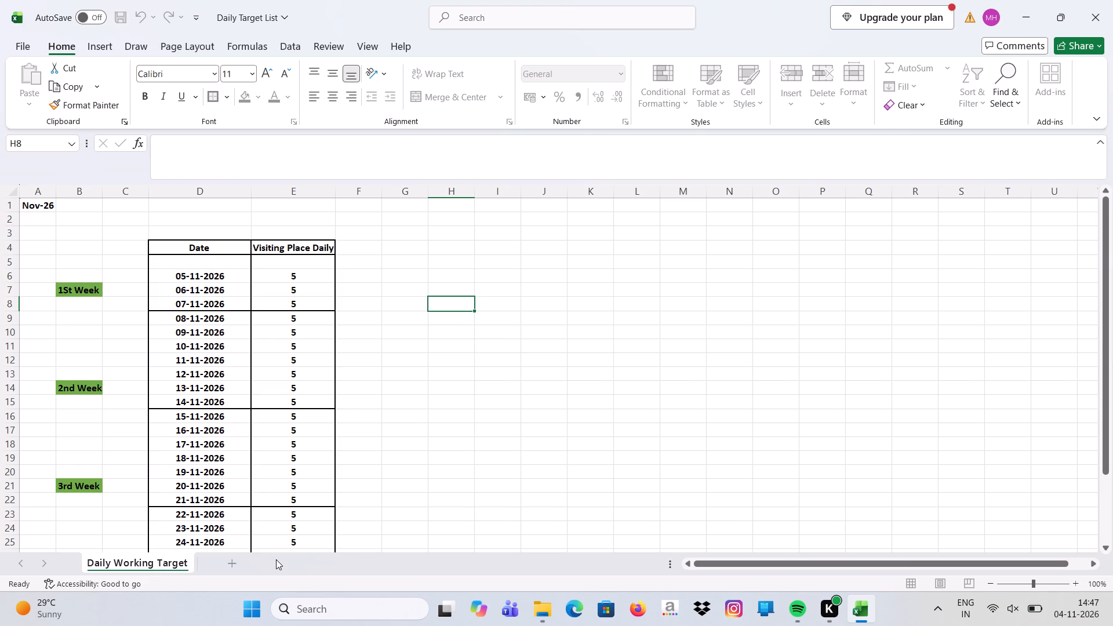
key("Return")
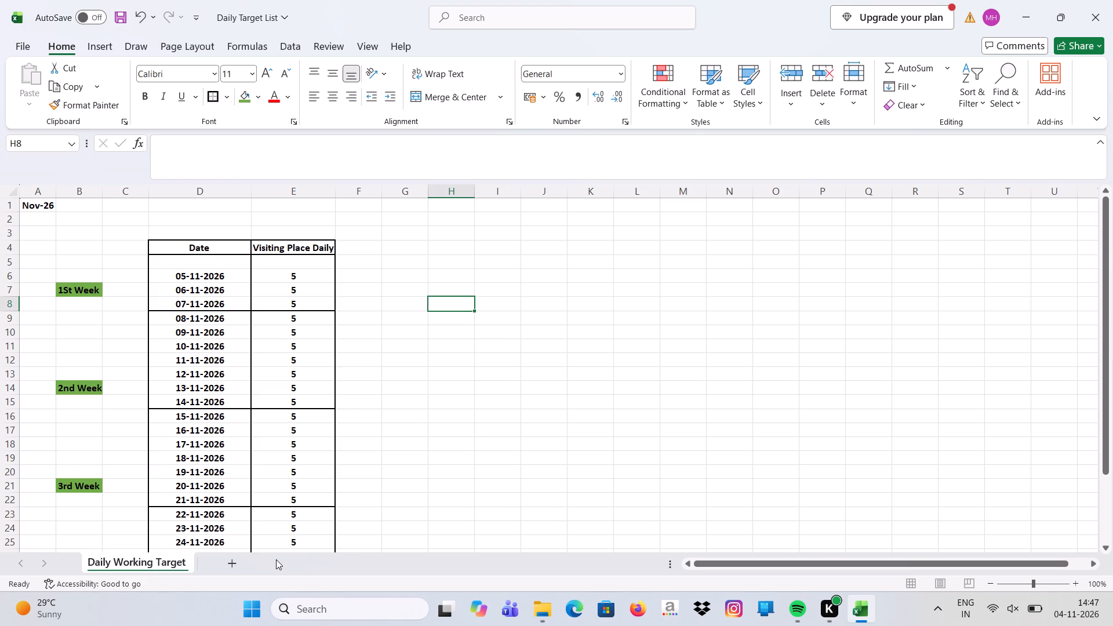
Save the Daily Target List workbook.
left_click(430, 365)
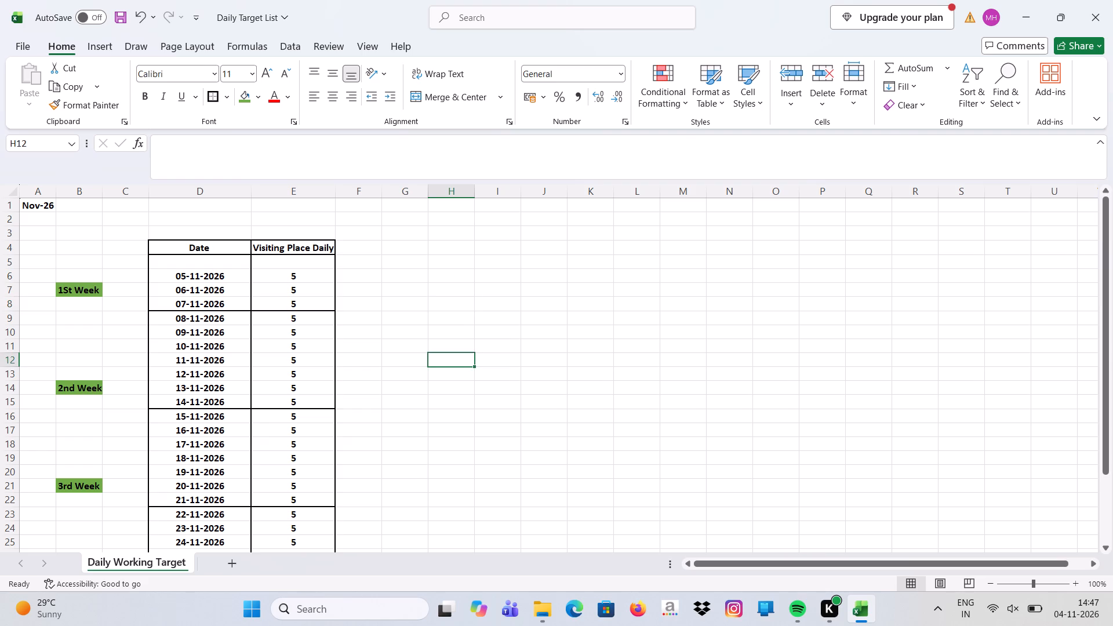
key("ctrl+s")
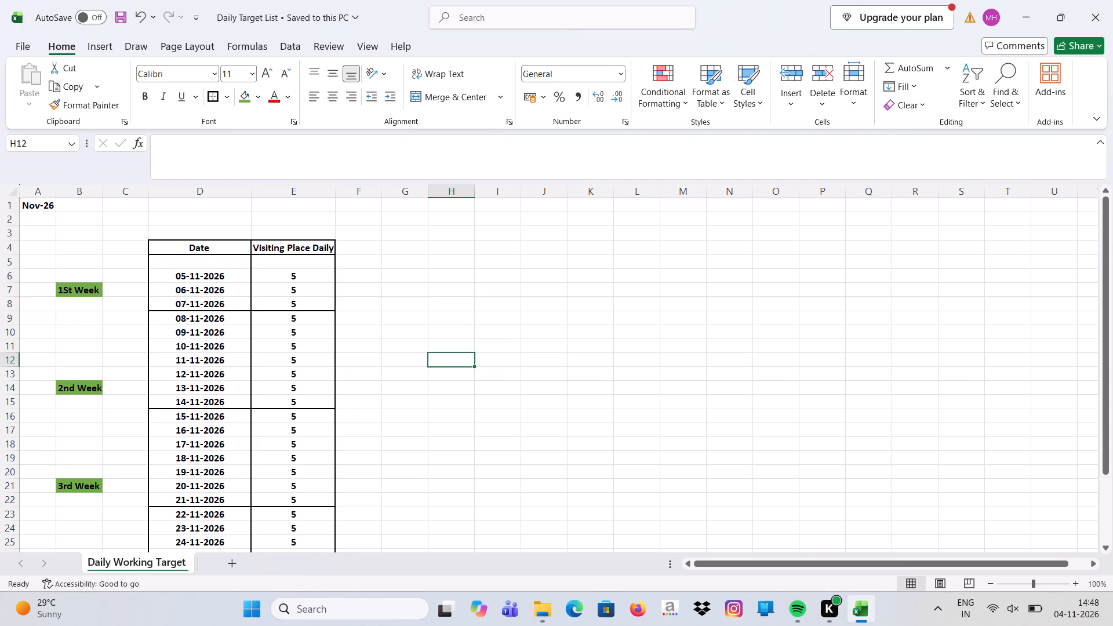
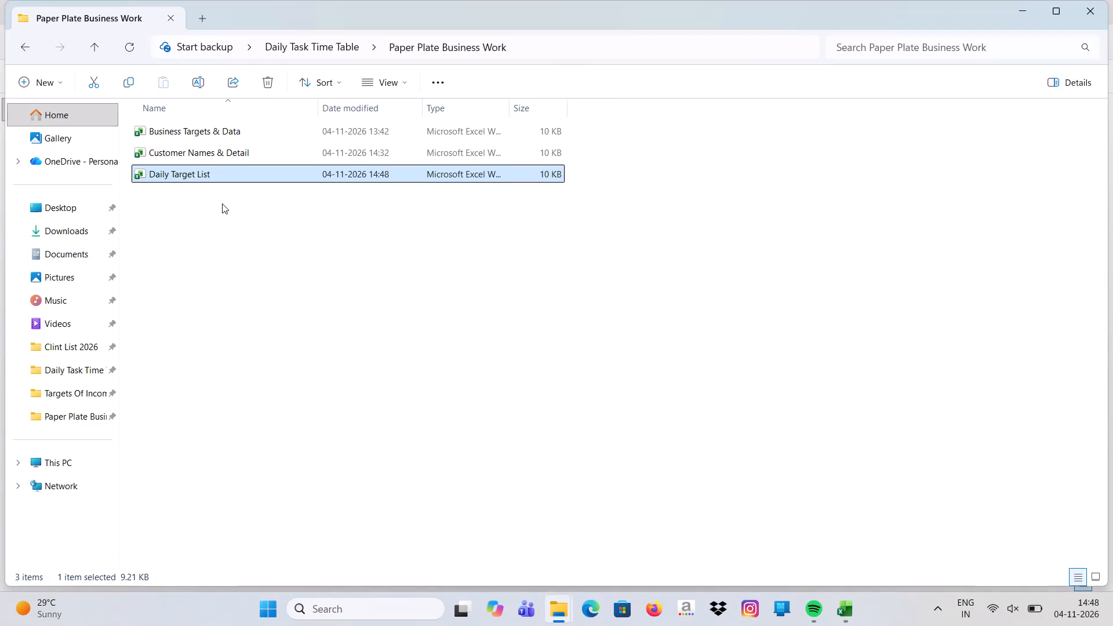
Open the Customer Names & Detail workbook, look over its Client Sheet table, save it and return to the Daily Target List workbook.
double_click(221, 155)
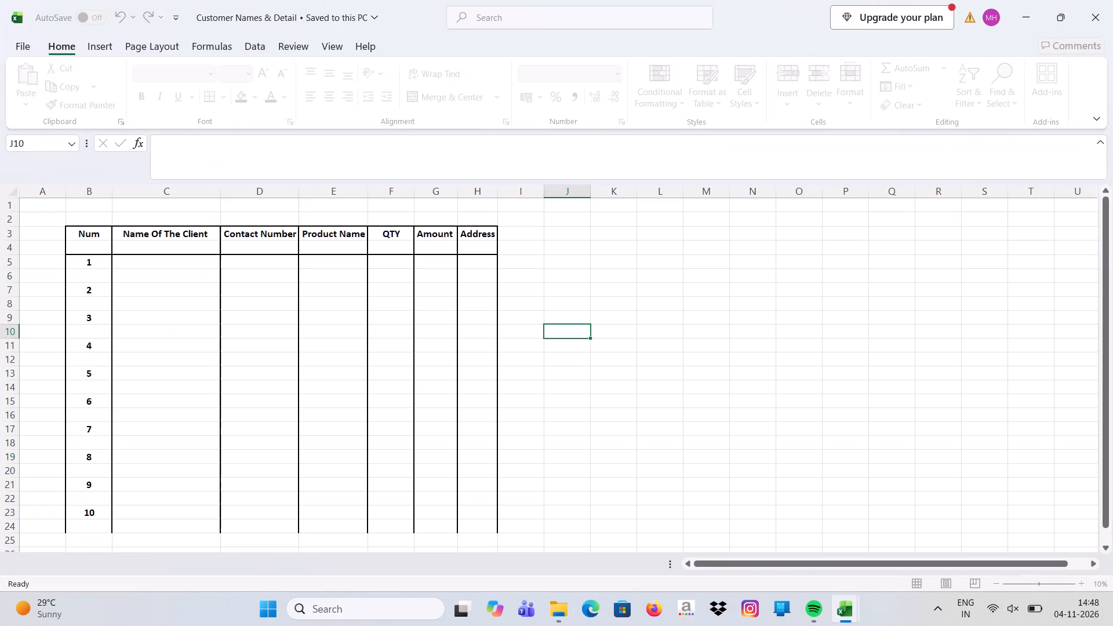
scroll(401, 343, "right", 1)
scroll(401, 343, "down", 2)
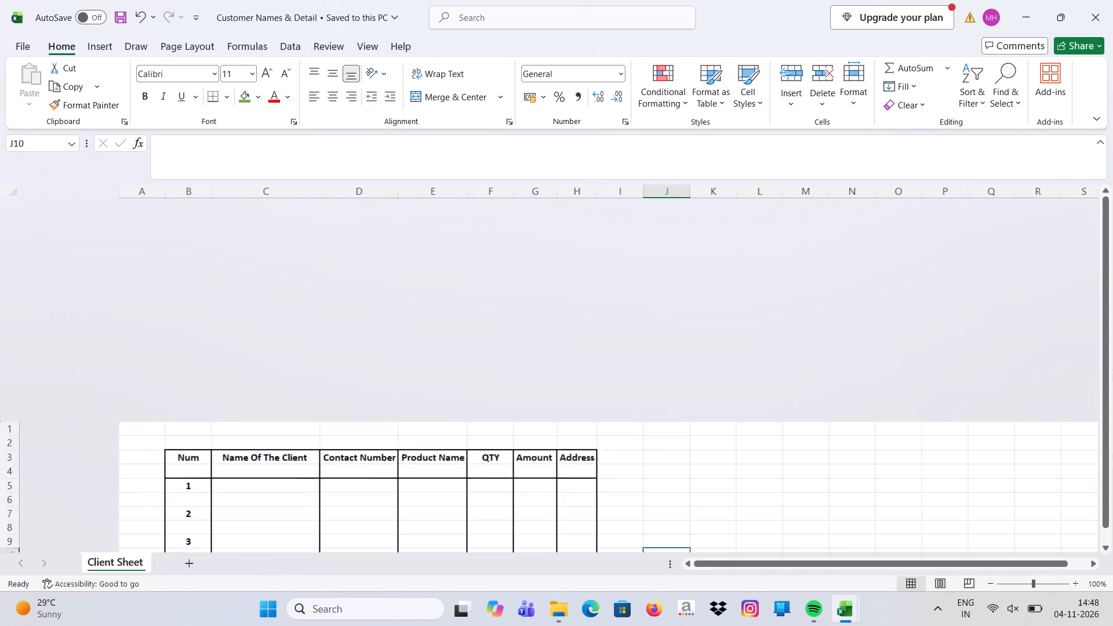
scroll(401, 343, "down", 1)
scroll(401, 343, "up", 2)
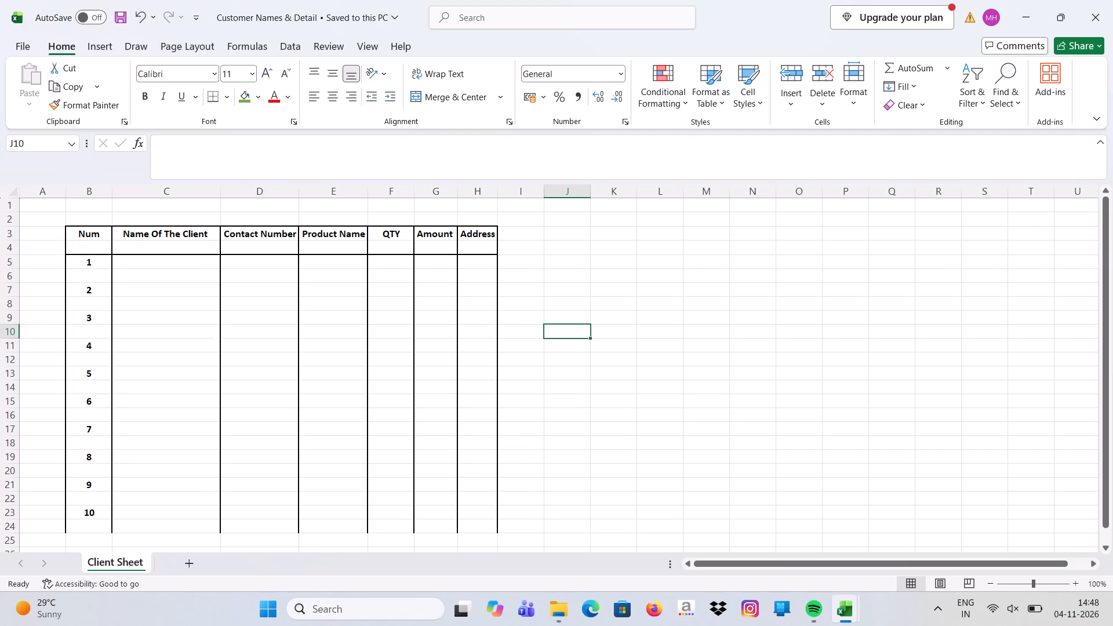
left_click(710, 356)
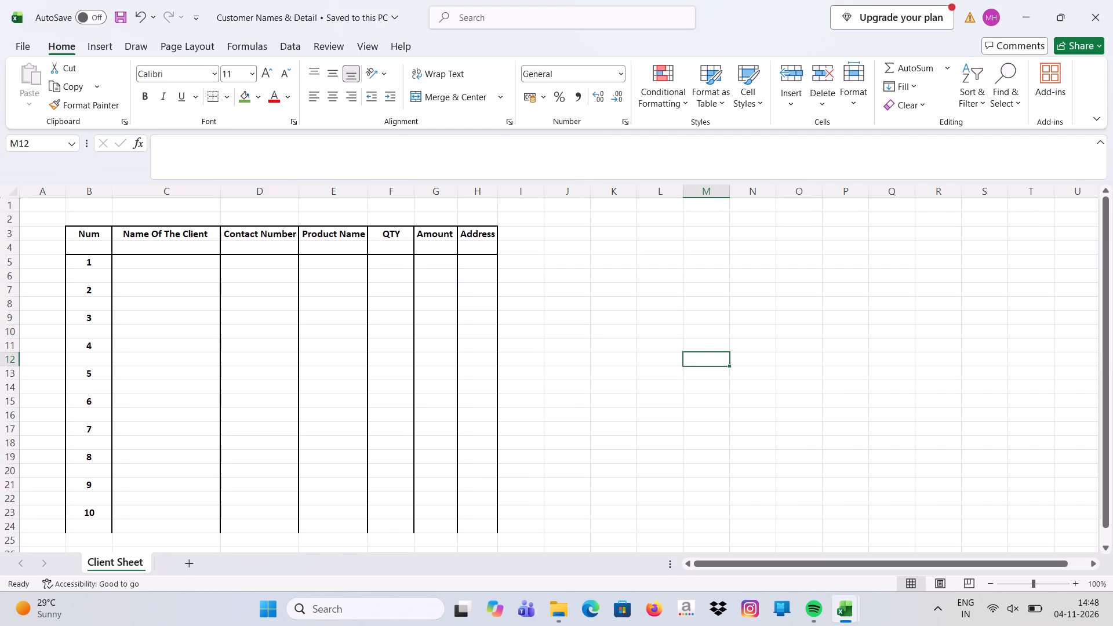
key("ctrl+s")
left_click(1028, 9)
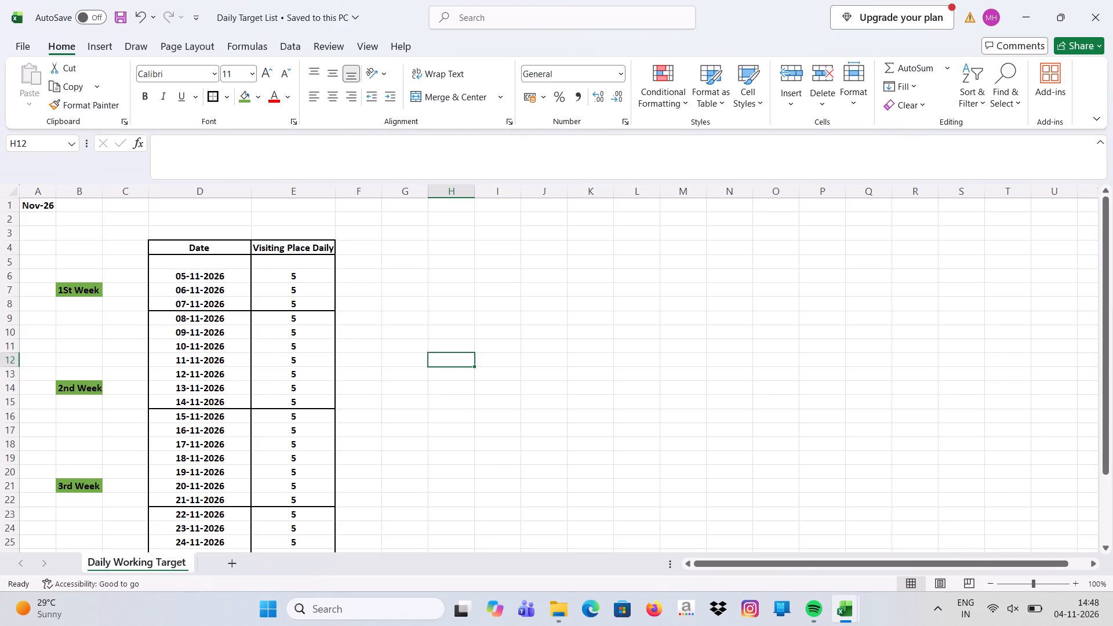
Add a new blank worksheet after Daily Working Target in the Daily Target List workbook.
left_click(231, 561)
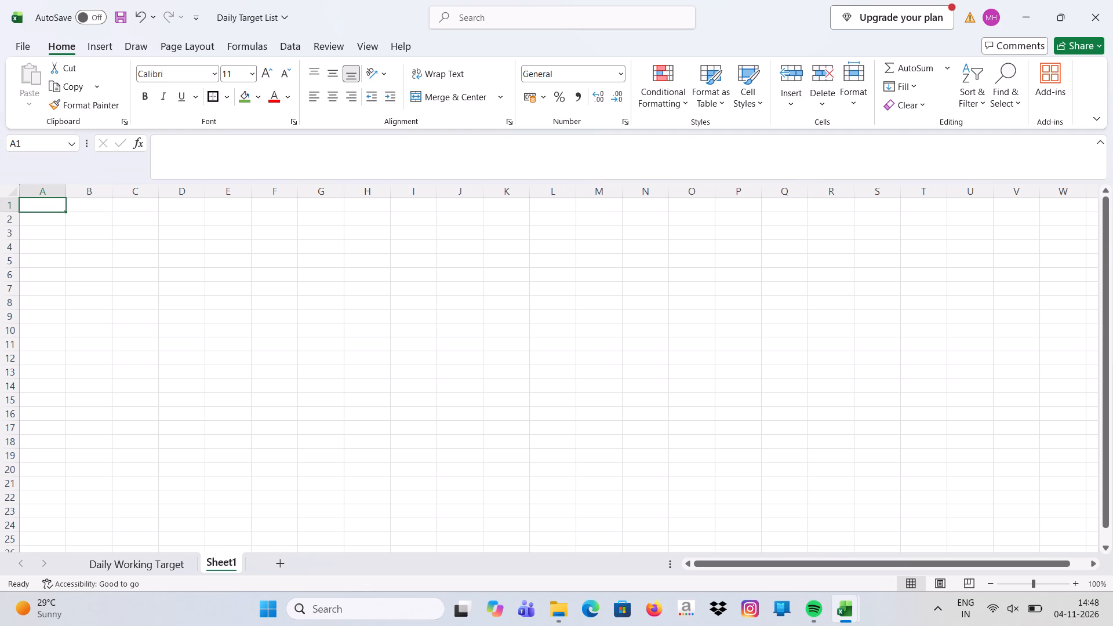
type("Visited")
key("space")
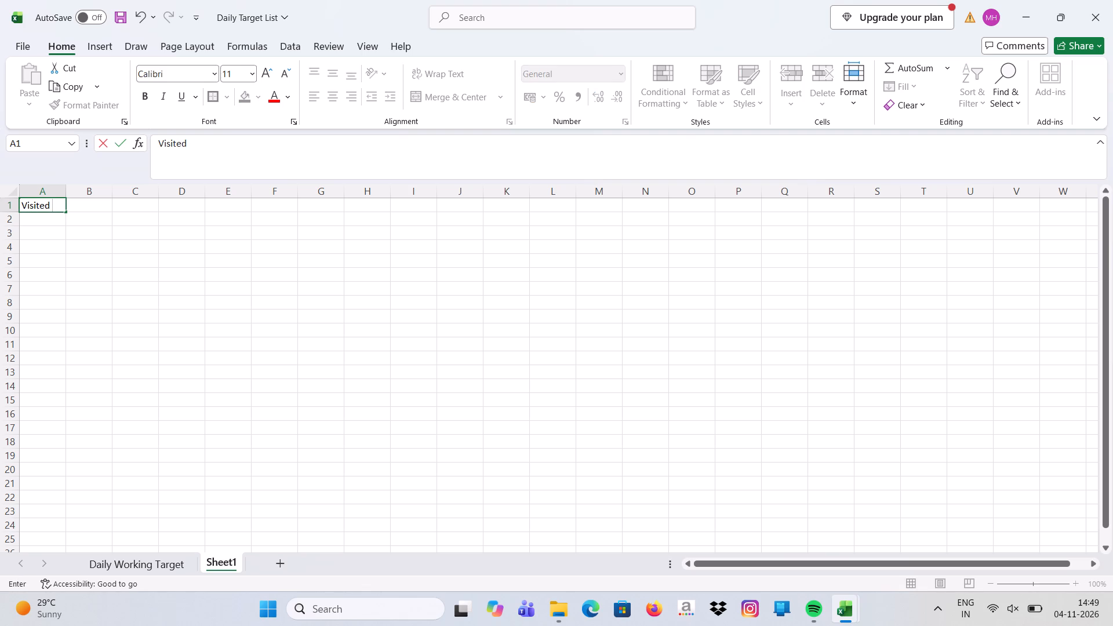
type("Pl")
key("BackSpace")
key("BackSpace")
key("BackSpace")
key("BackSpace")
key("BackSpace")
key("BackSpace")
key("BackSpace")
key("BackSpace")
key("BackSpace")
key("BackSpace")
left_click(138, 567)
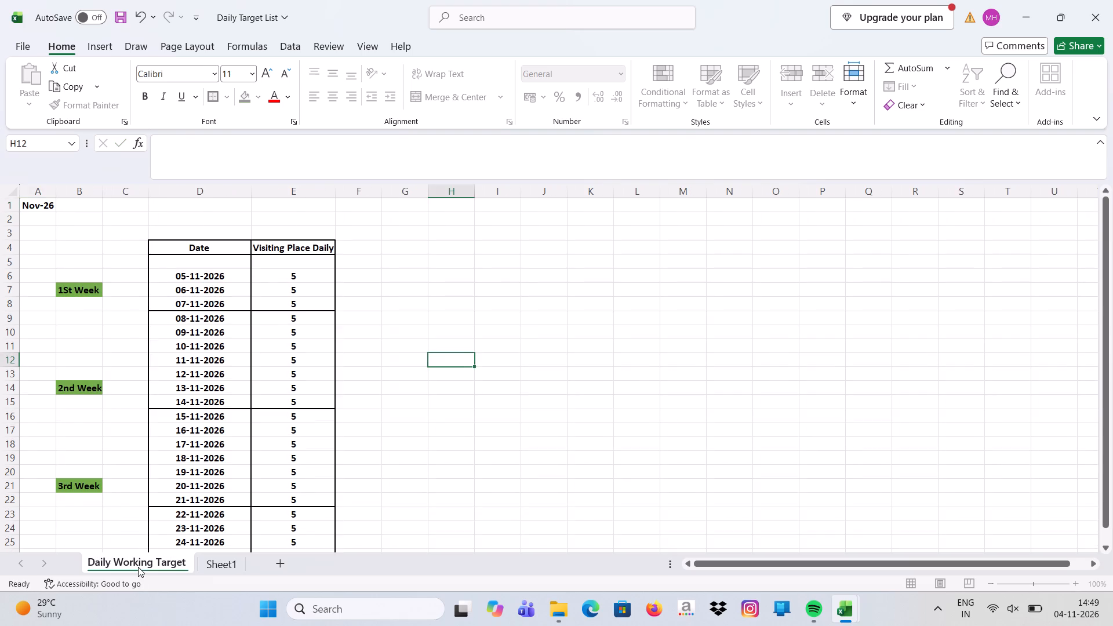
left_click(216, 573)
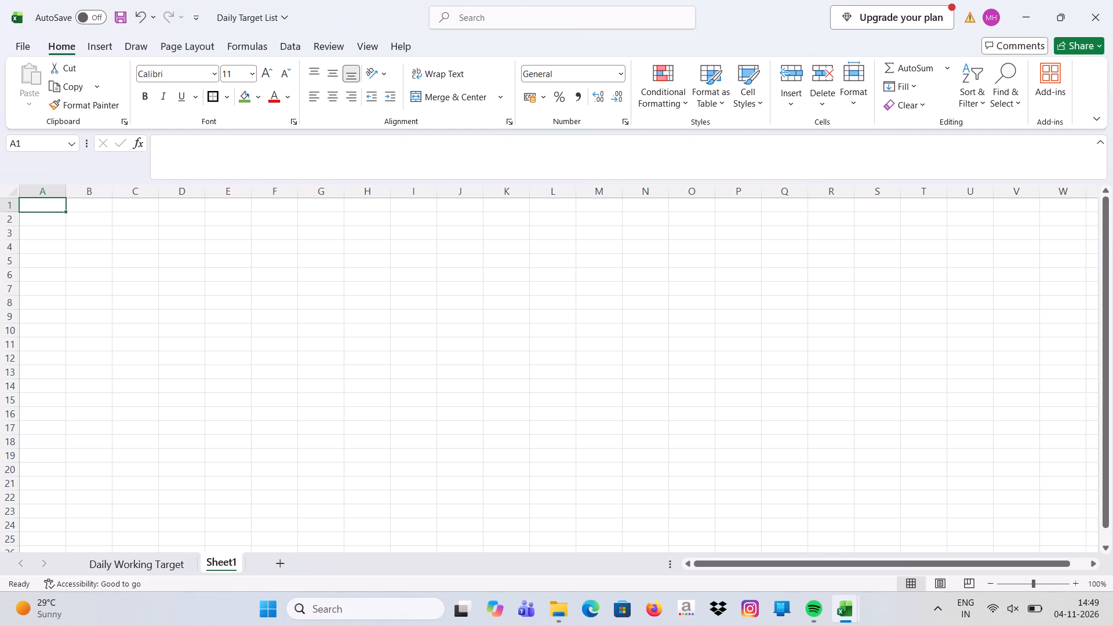
Enter the header "Visited Places" in cell C3 of Sheet1 and autofit column C to its text.
left_click(123, 232)
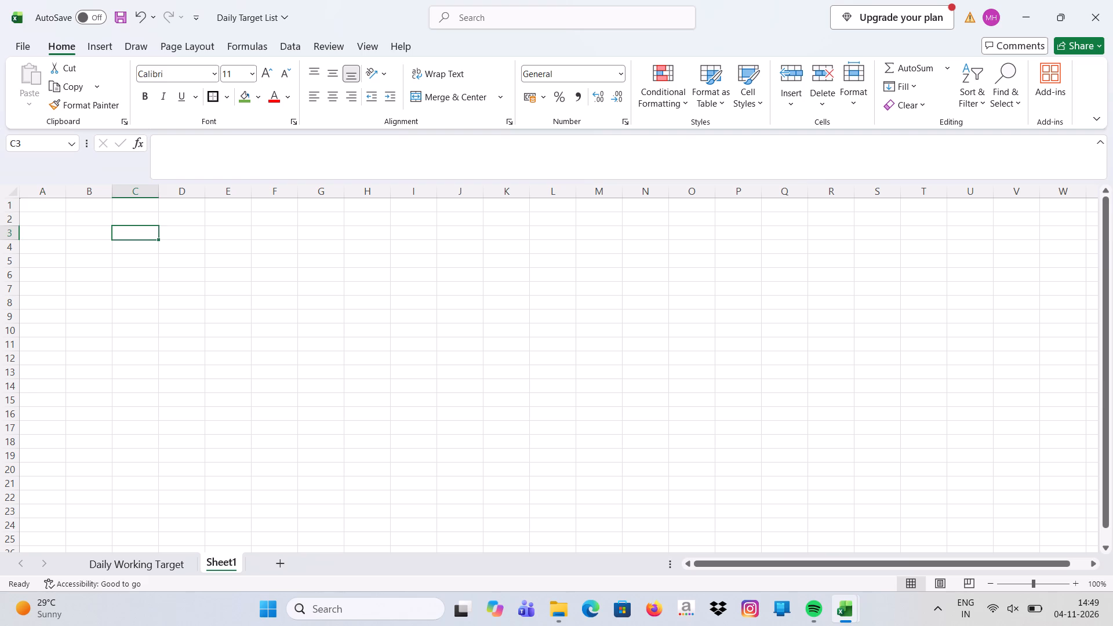
type("Vi")
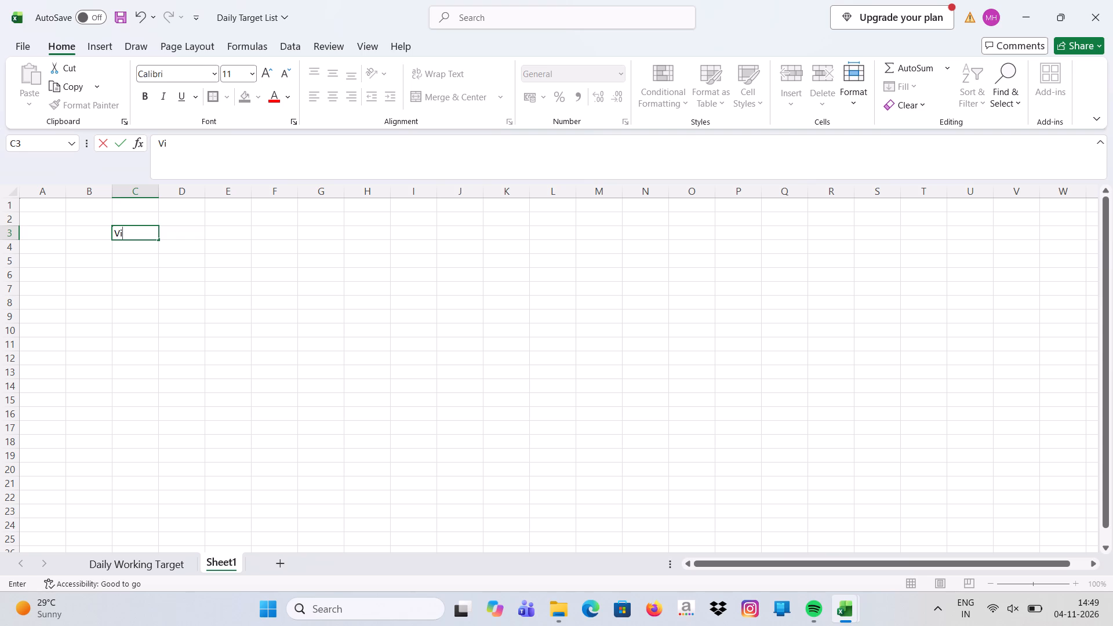
type("sited")
key("space")
type("Places")
key("space")
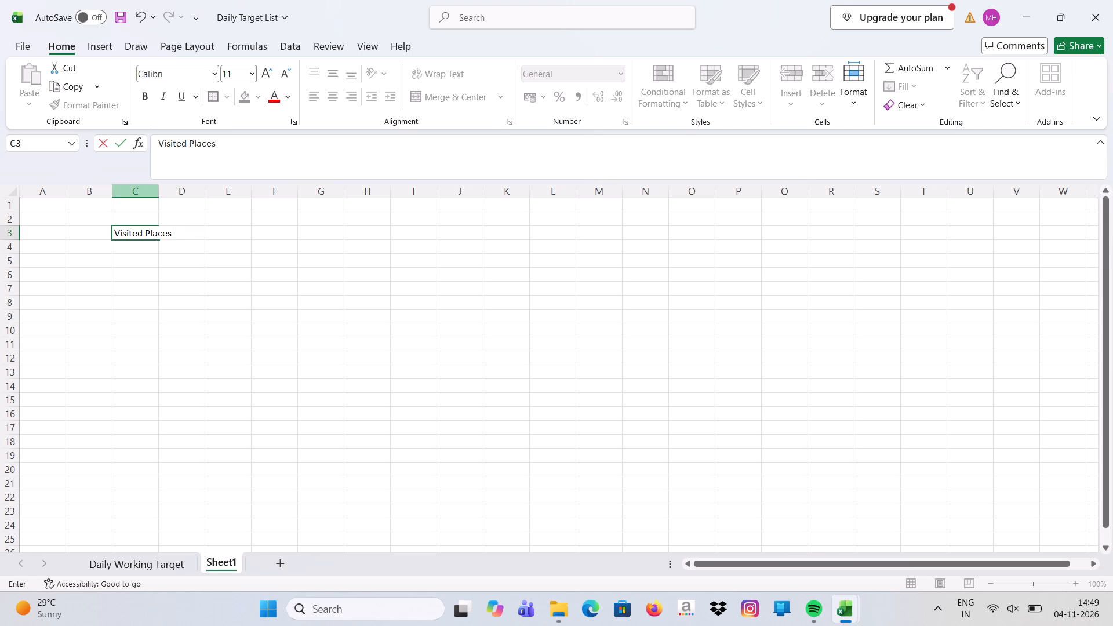
double_click(158, 190)
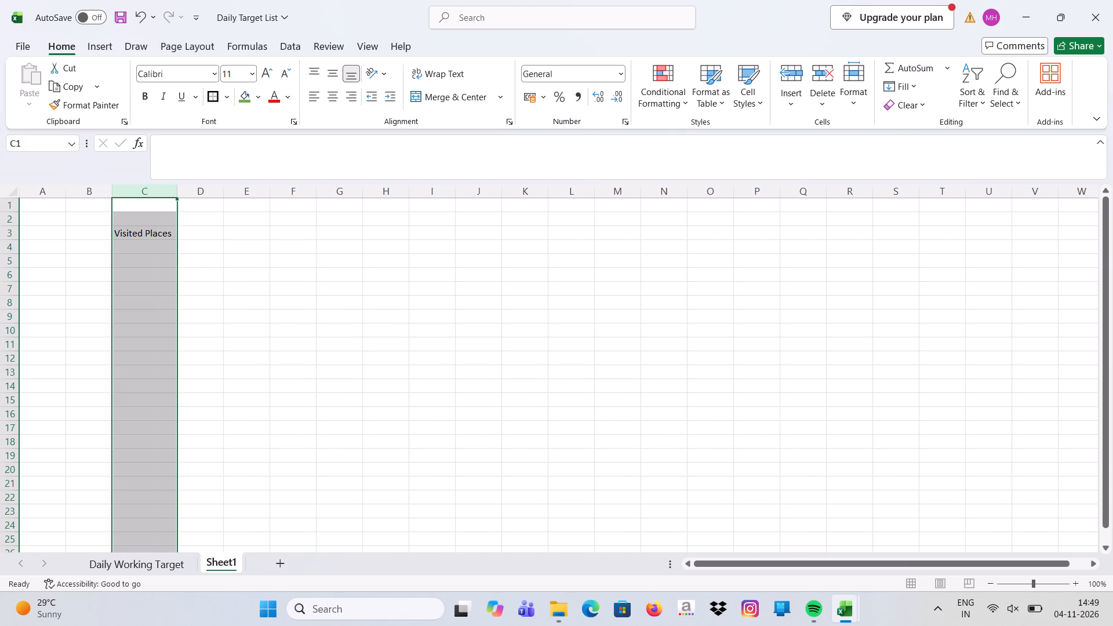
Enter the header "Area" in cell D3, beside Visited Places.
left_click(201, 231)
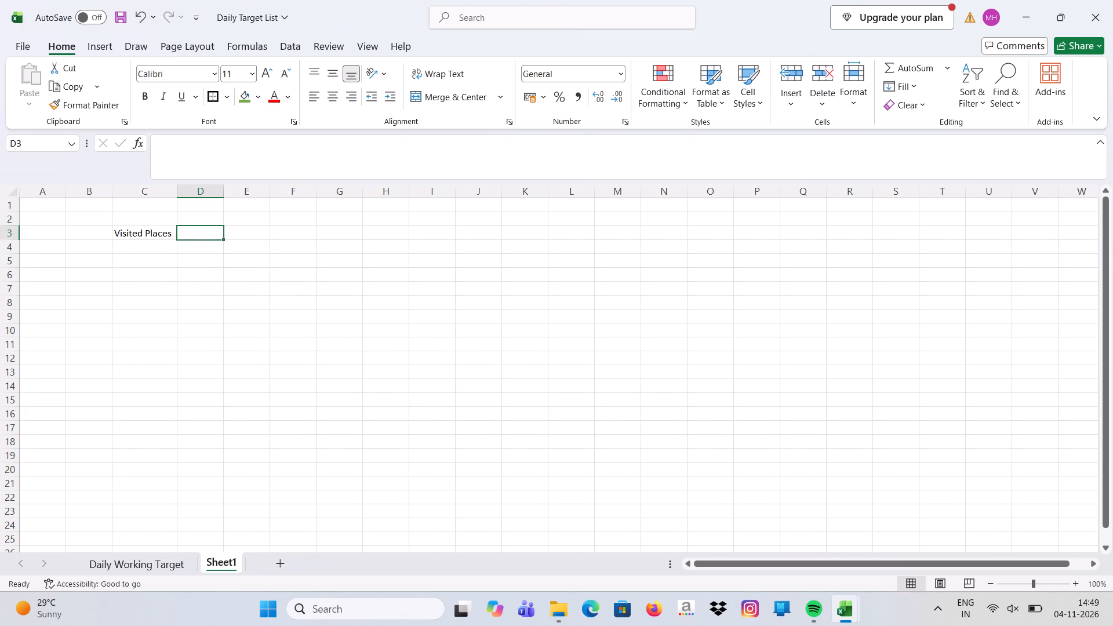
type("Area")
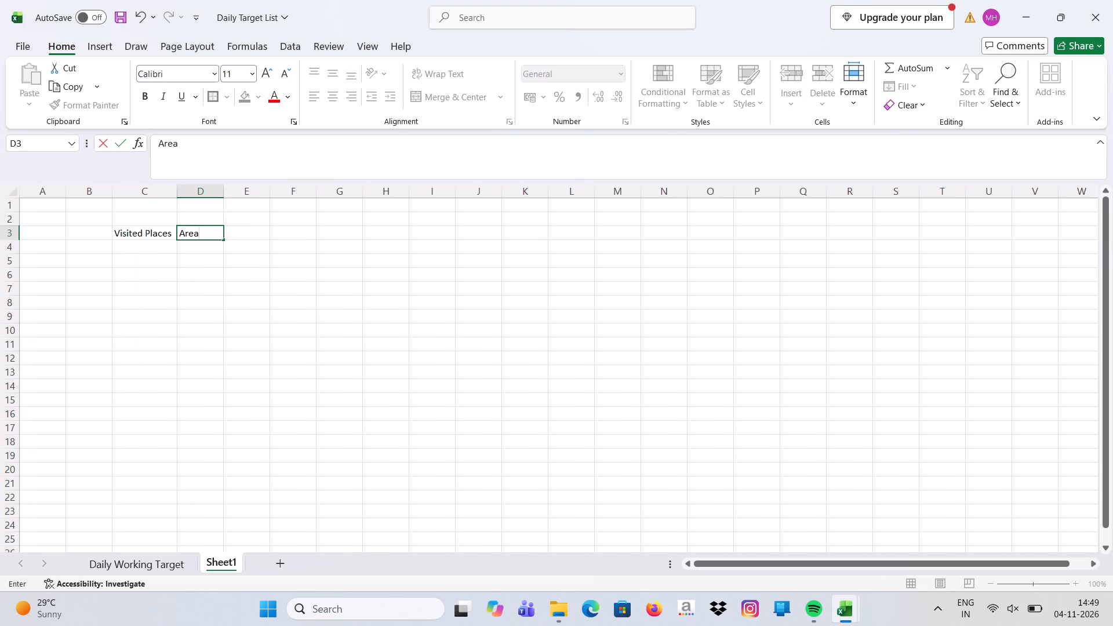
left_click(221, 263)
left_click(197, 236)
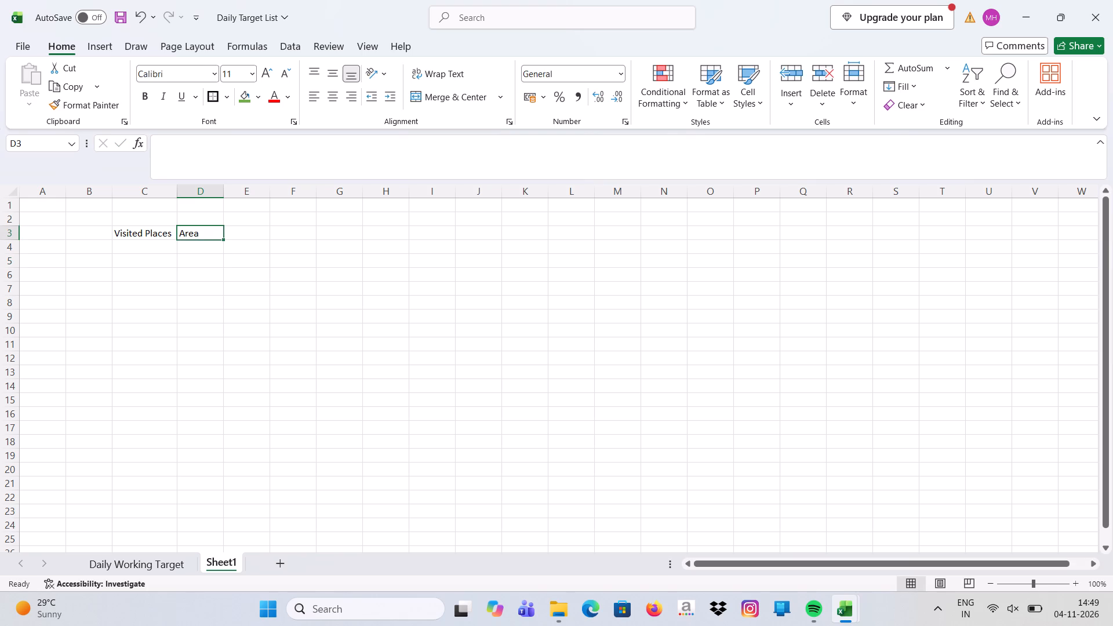
Replace the header text in cell D3 with "FeedBack".
left_click(180, 145)
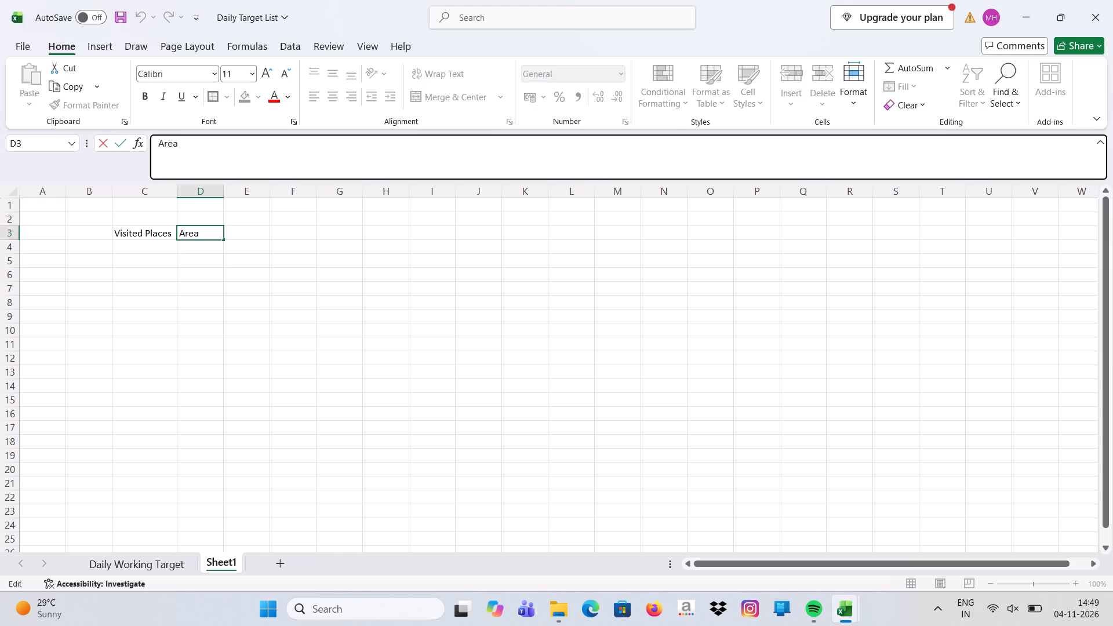
key("BackSpace")
key("BackSpace")
key("BackSpace")
key("BackSpace")
type("Feed")
key("space")
key("BackSpace")
type("Back")
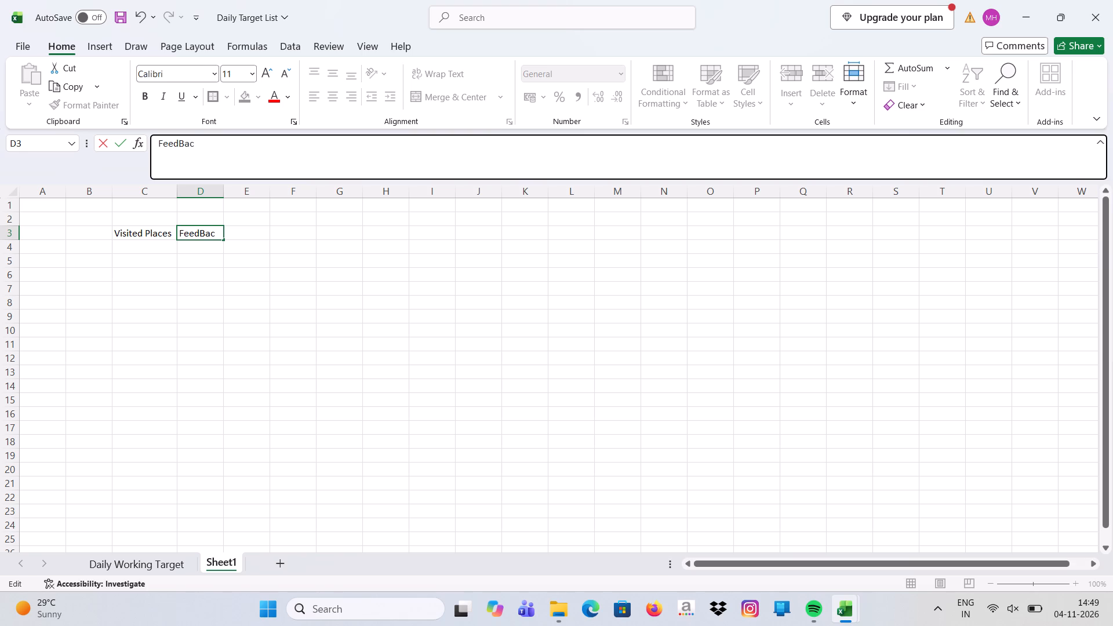
left_click(188, 265)
left_click(205, 230)
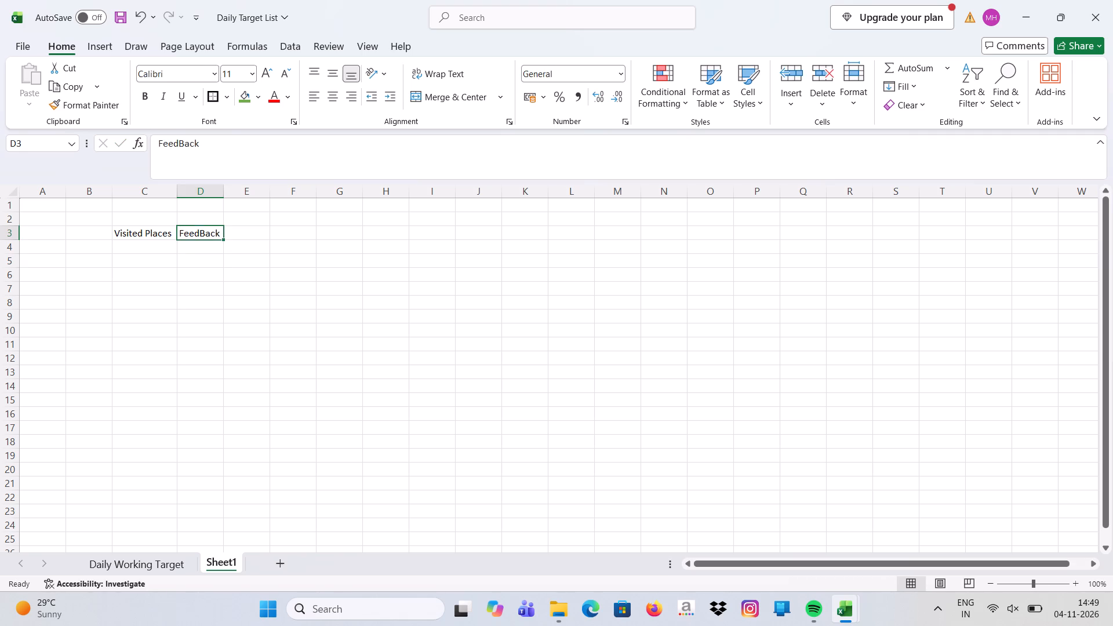
Make the Visited Places and FeedBack headers in C3:D3 bold.
left_click(126, 230)
key("shift+Right")
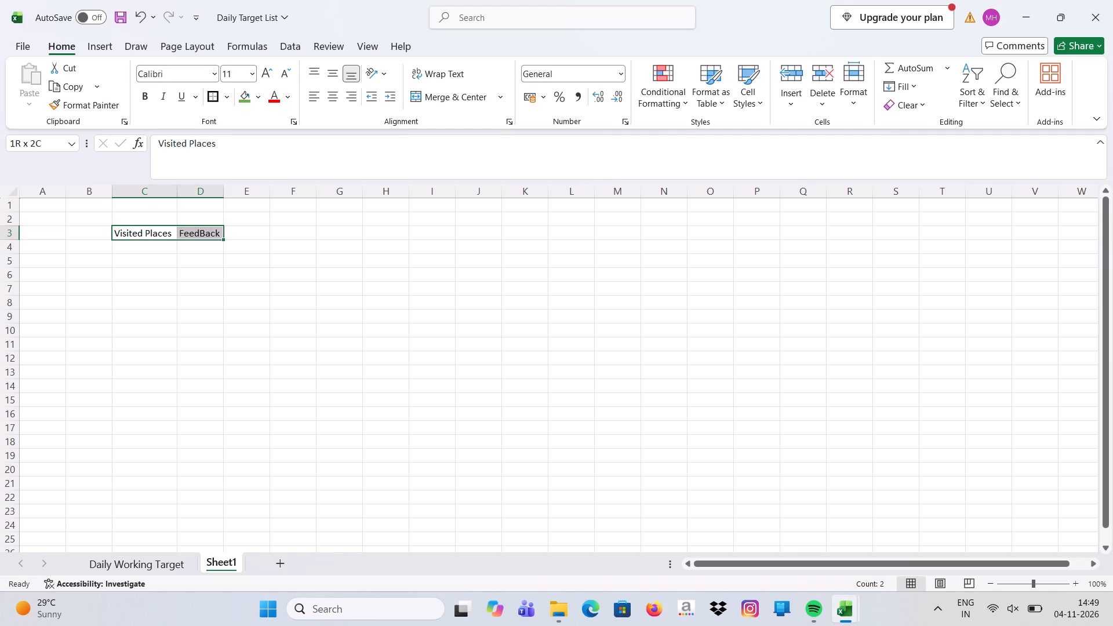
left_click(143, 92)
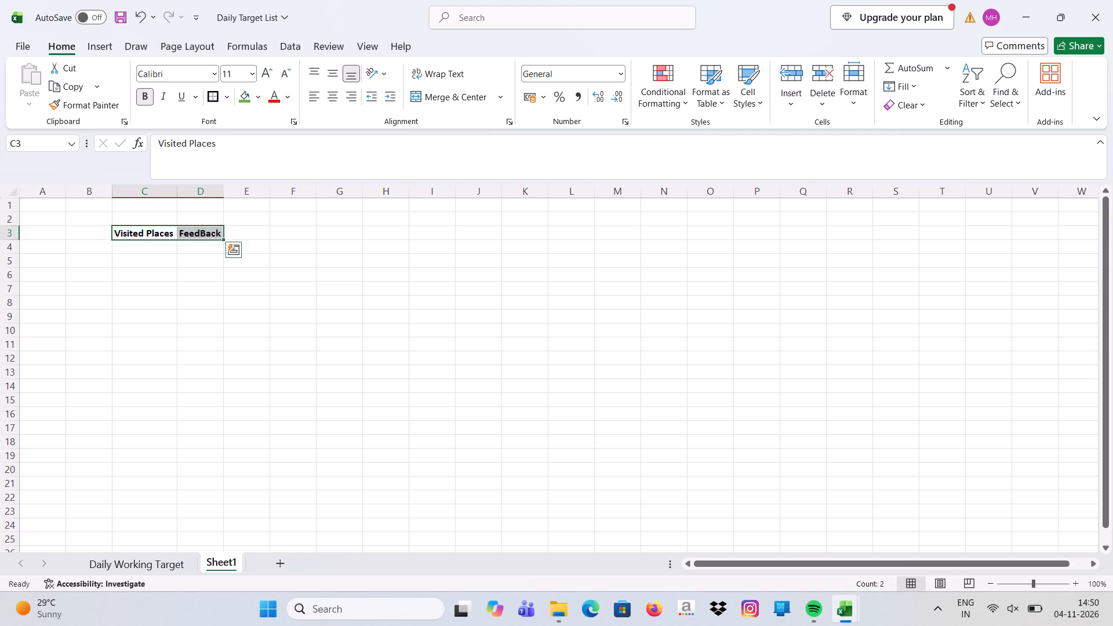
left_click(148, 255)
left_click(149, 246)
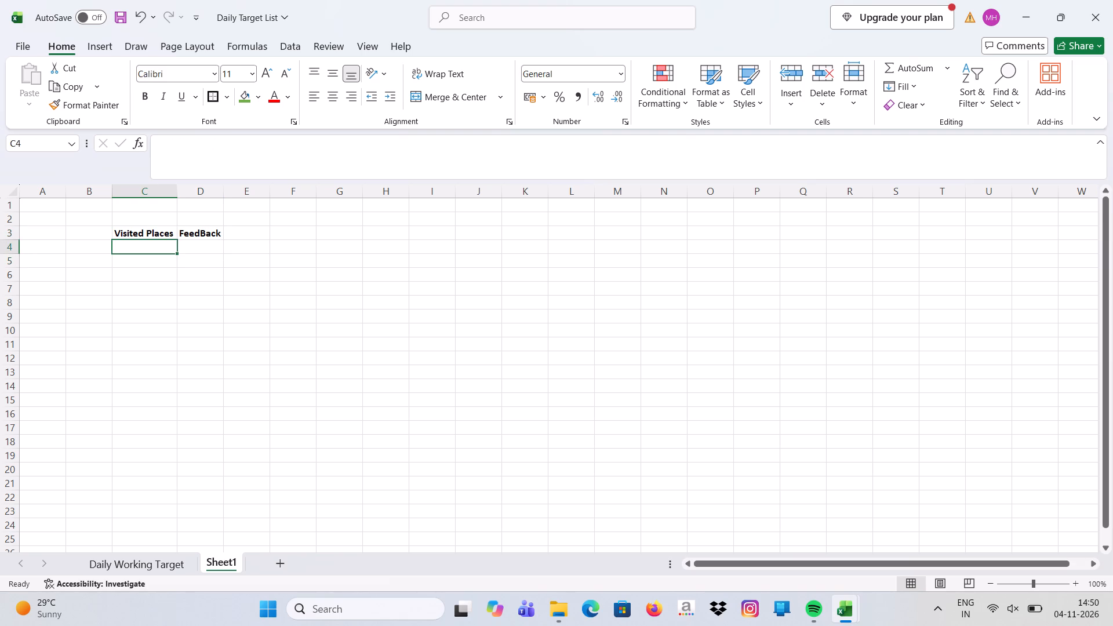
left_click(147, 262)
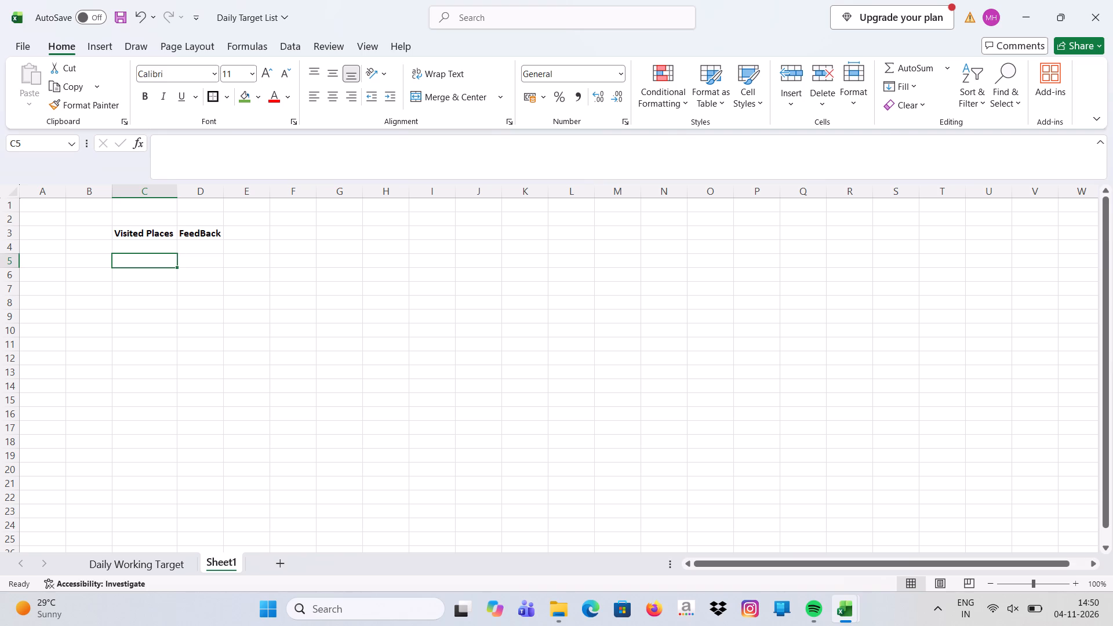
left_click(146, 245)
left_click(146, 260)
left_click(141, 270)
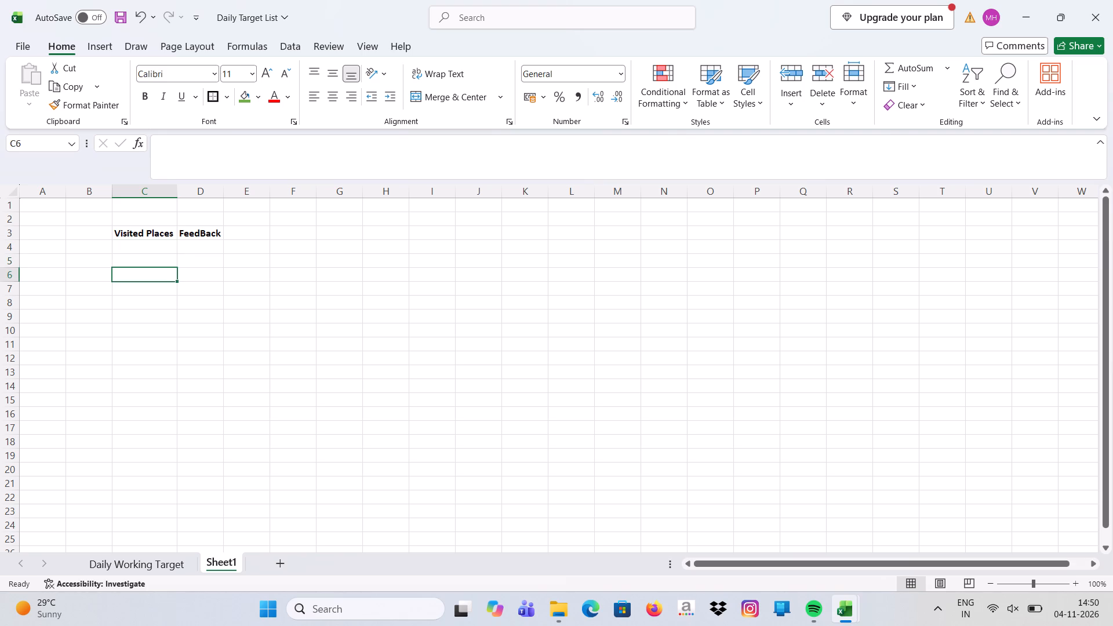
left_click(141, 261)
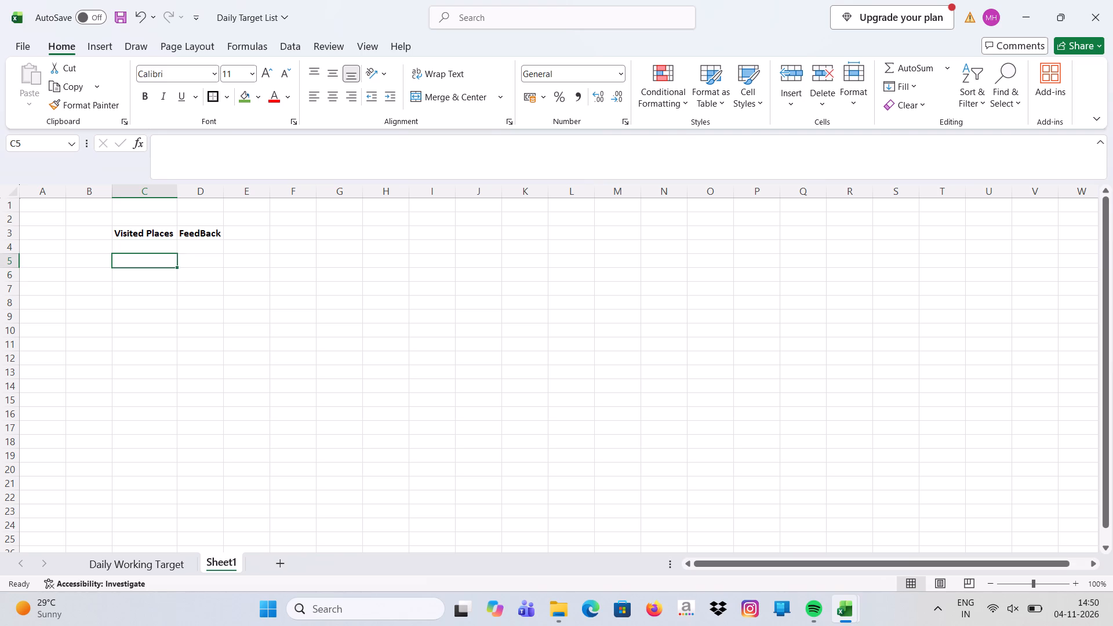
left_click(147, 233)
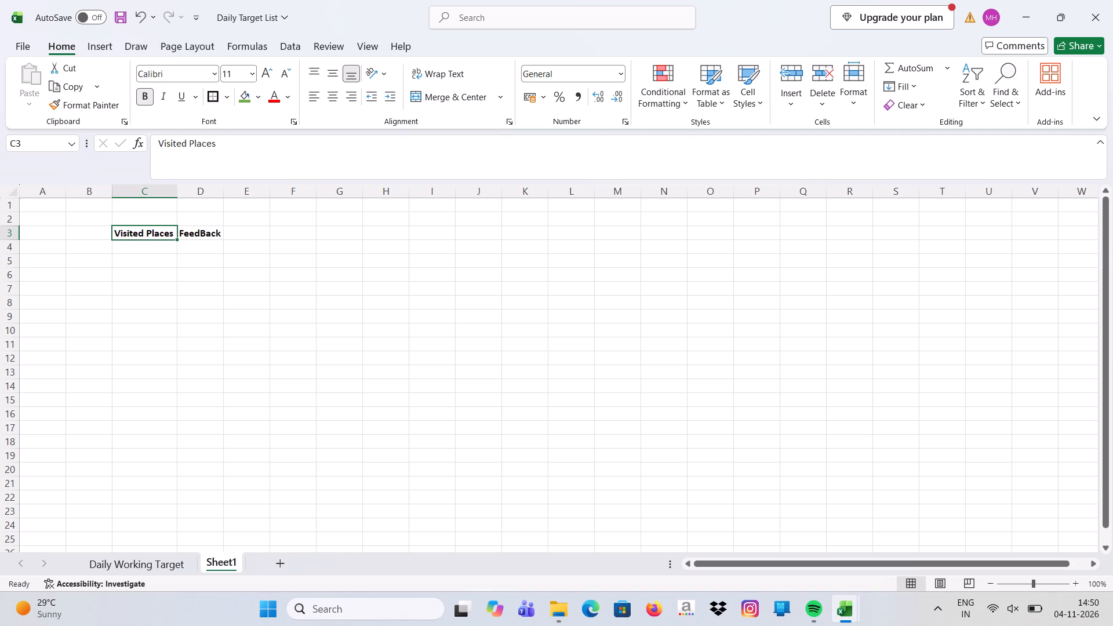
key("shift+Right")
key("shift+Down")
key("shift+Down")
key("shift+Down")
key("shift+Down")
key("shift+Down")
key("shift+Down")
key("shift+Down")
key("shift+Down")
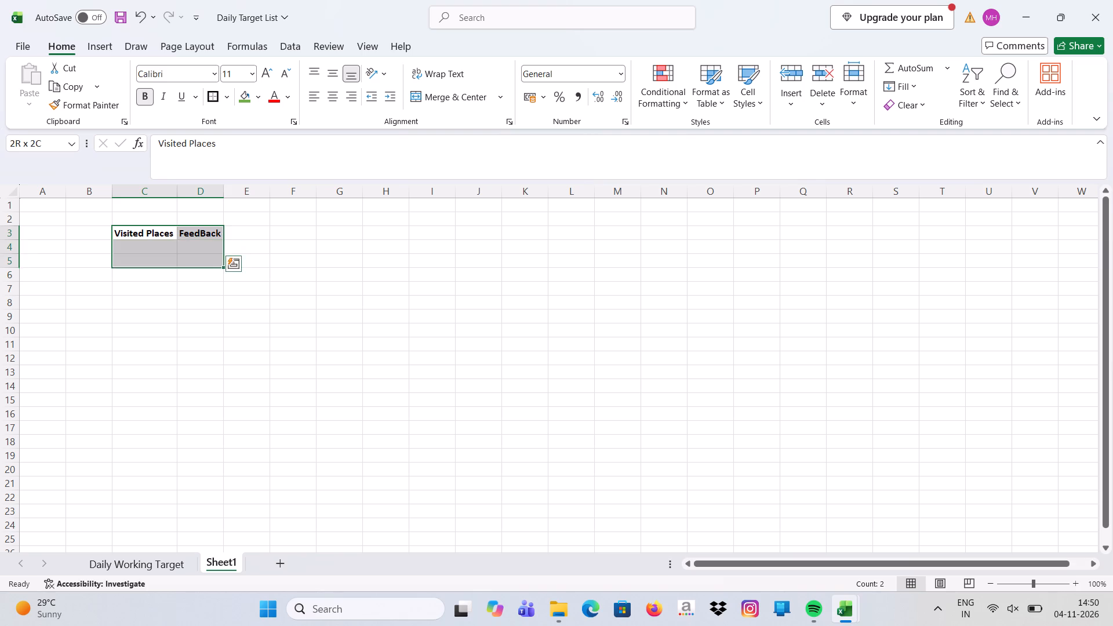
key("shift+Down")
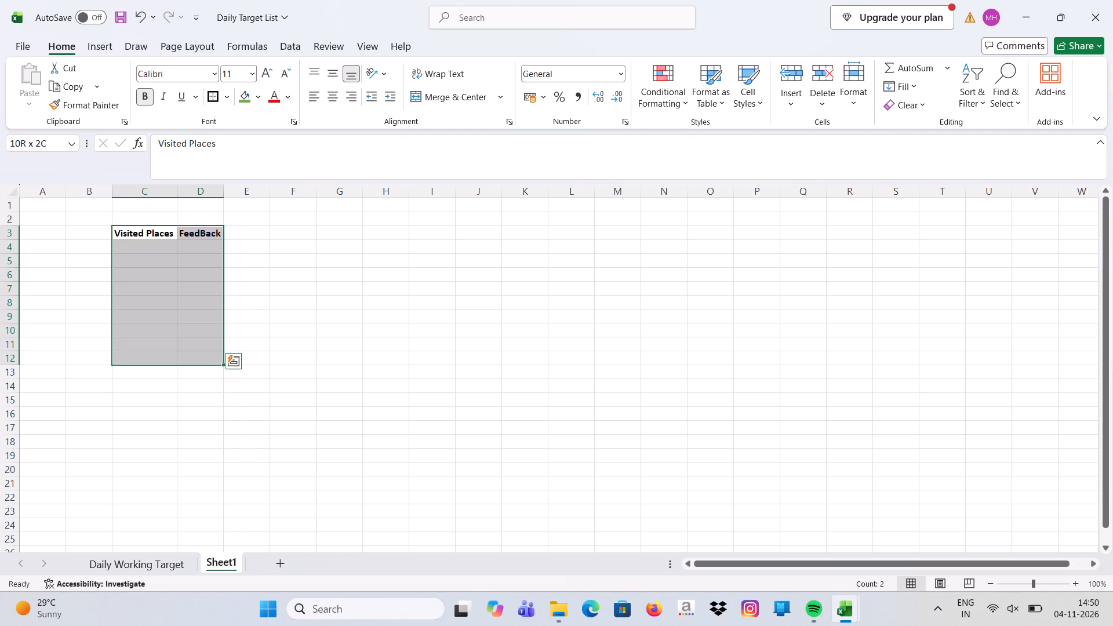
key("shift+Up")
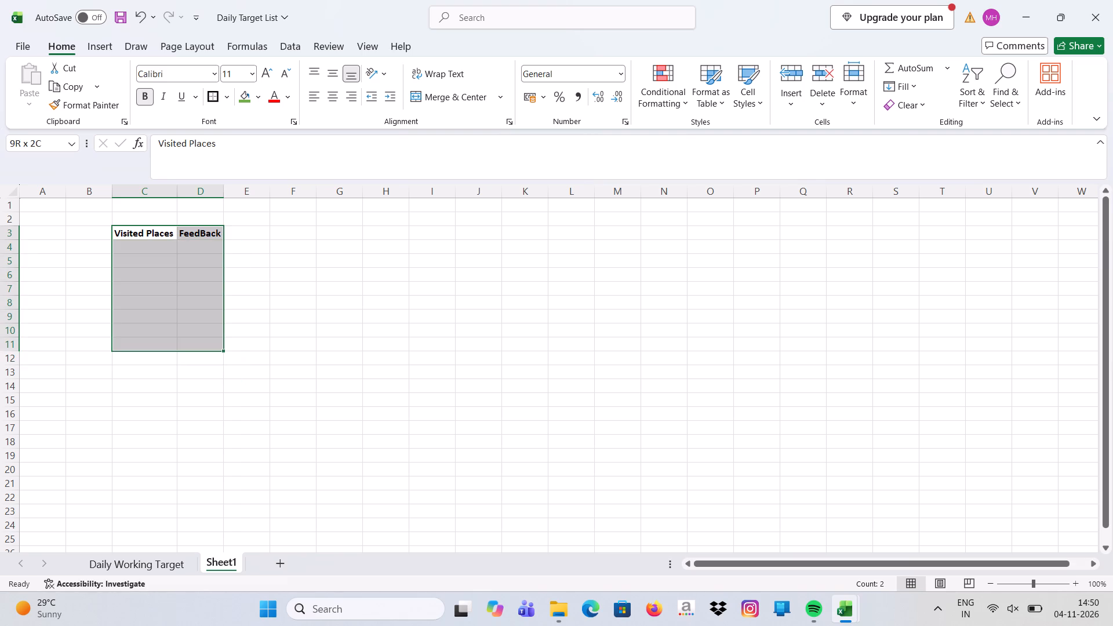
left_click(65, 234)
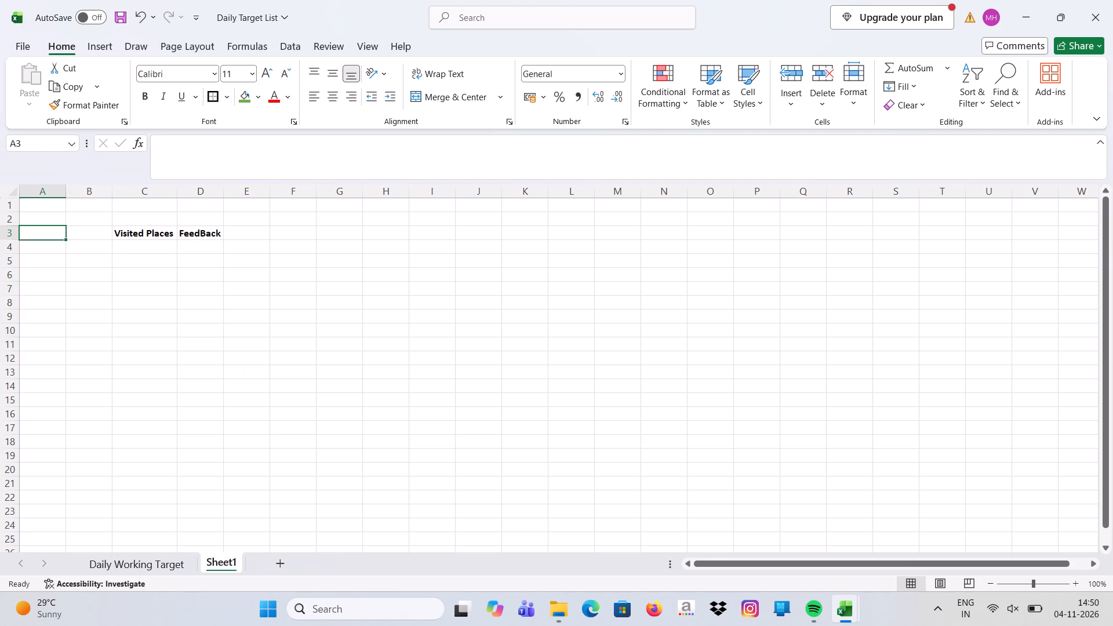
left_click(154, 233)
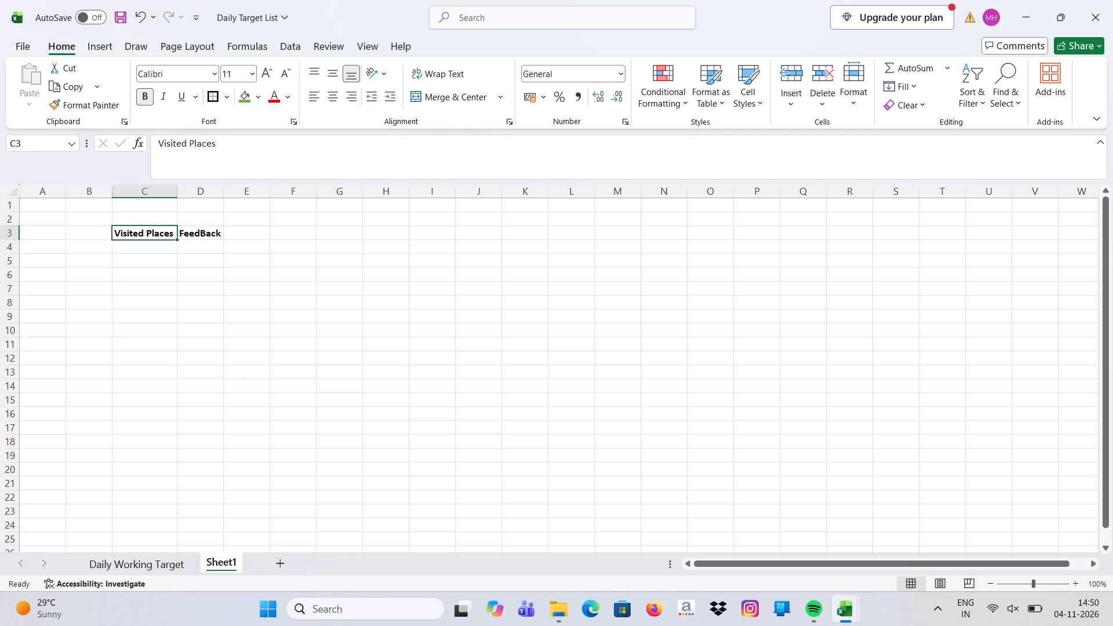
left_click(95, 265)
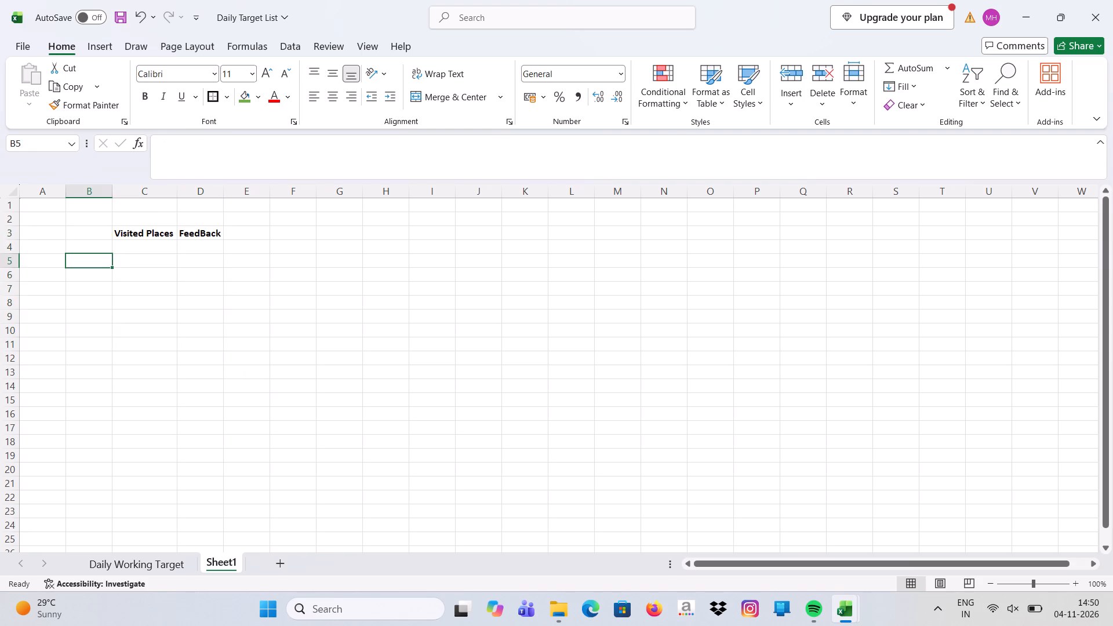
Clear the Visited Places and FeedBack headers from cells C3:D3 of Sheet1.
left_click(148, 231)
key("shift+Right")
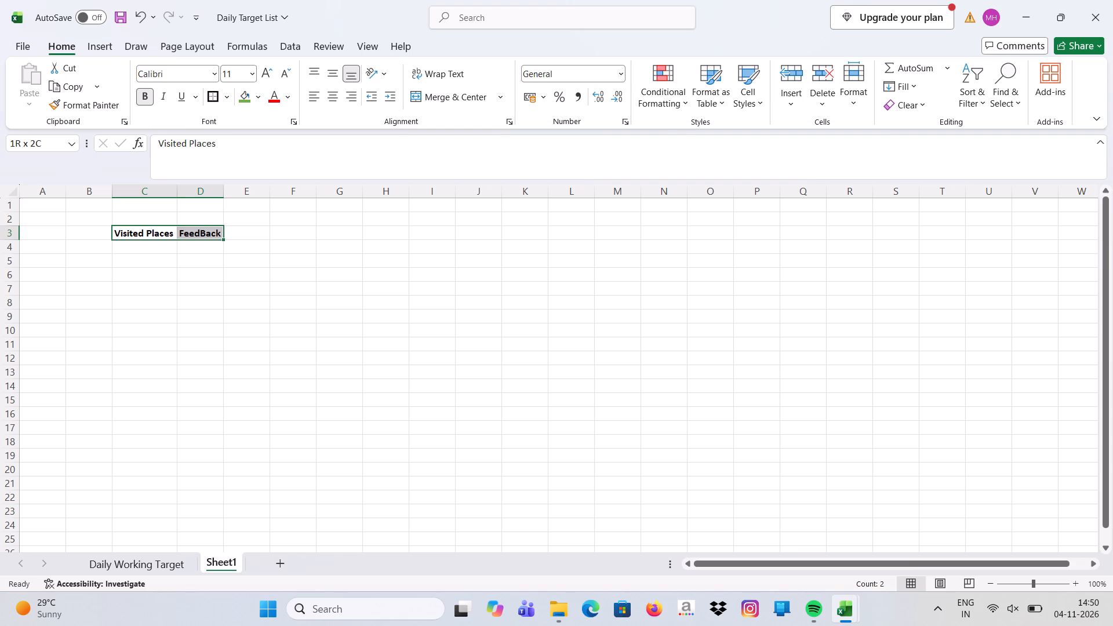
key("Delete")
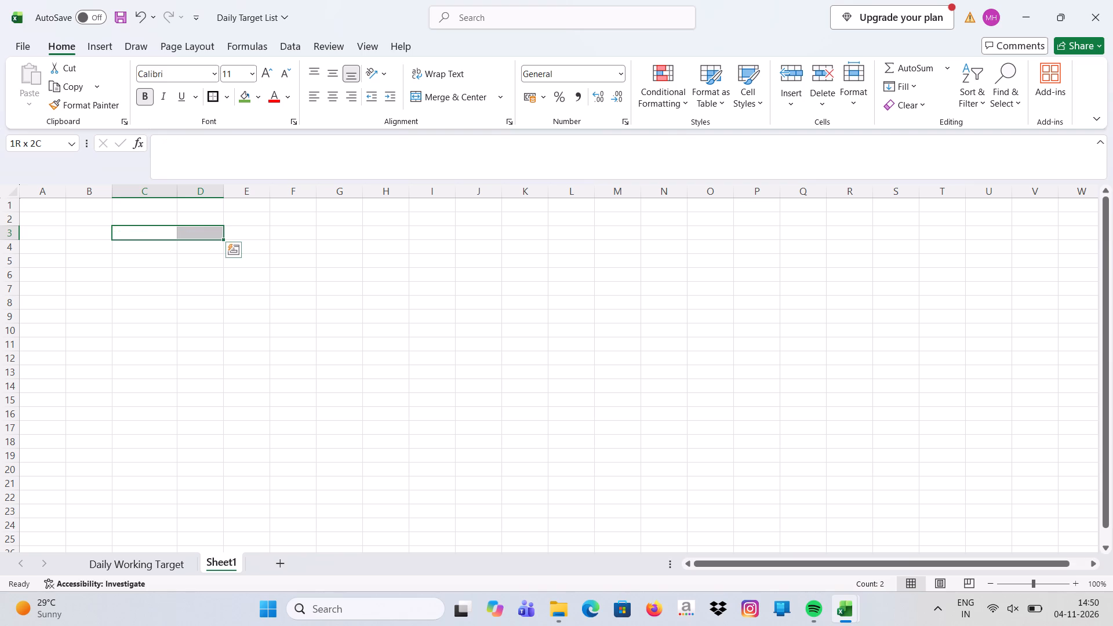
Make A2 the active cell on the emptied Sheet1.
key("Down")
key("Up")
key("Up")
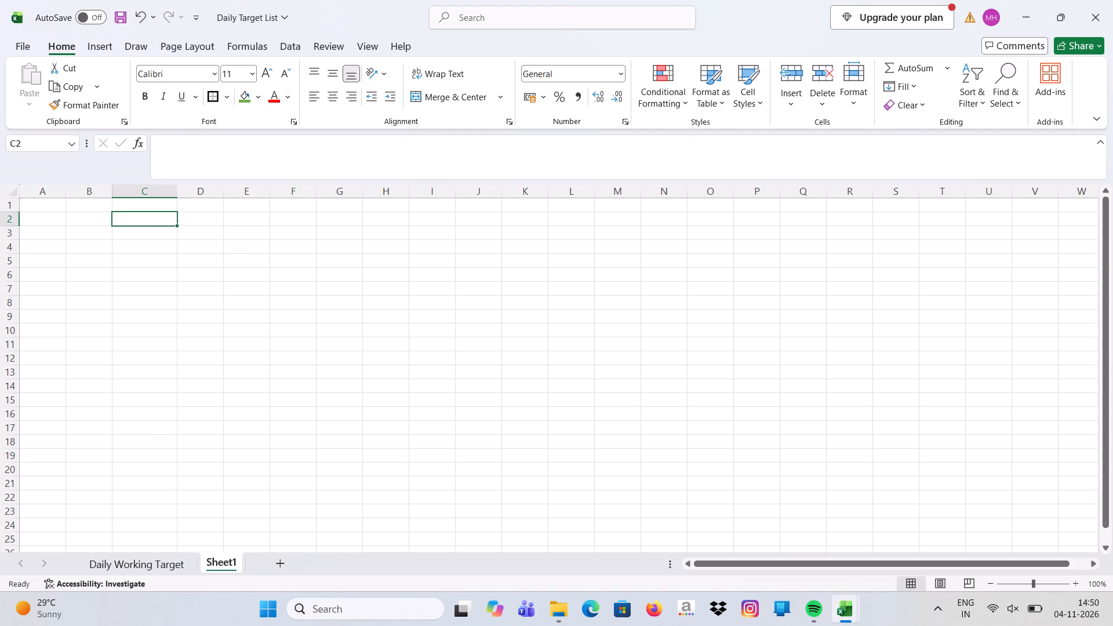
key("Left")
key("Left")
key("Left")
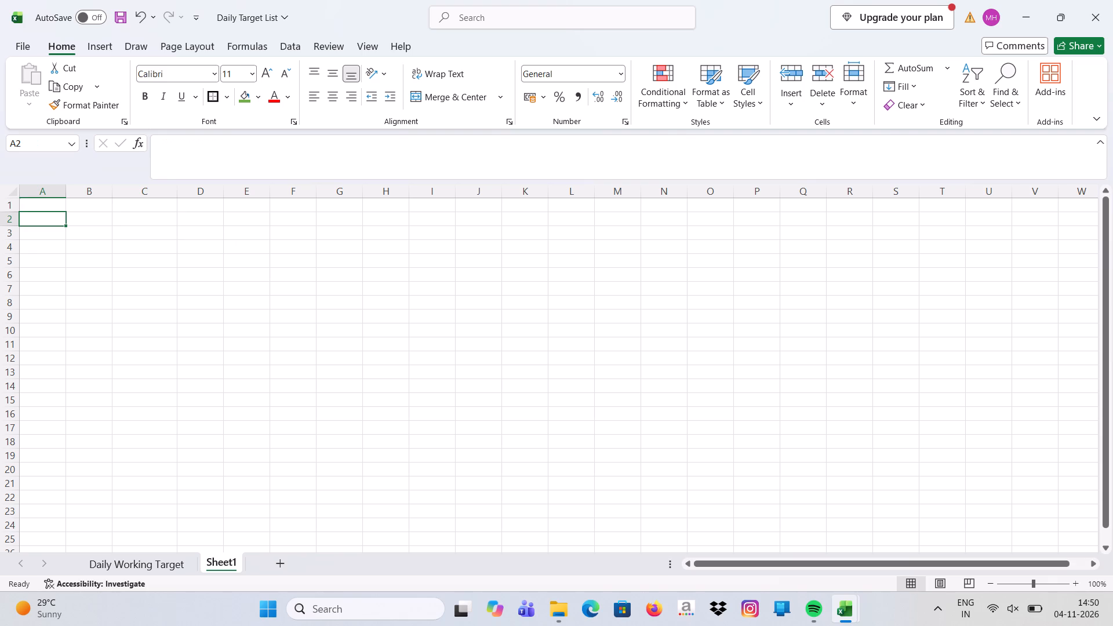
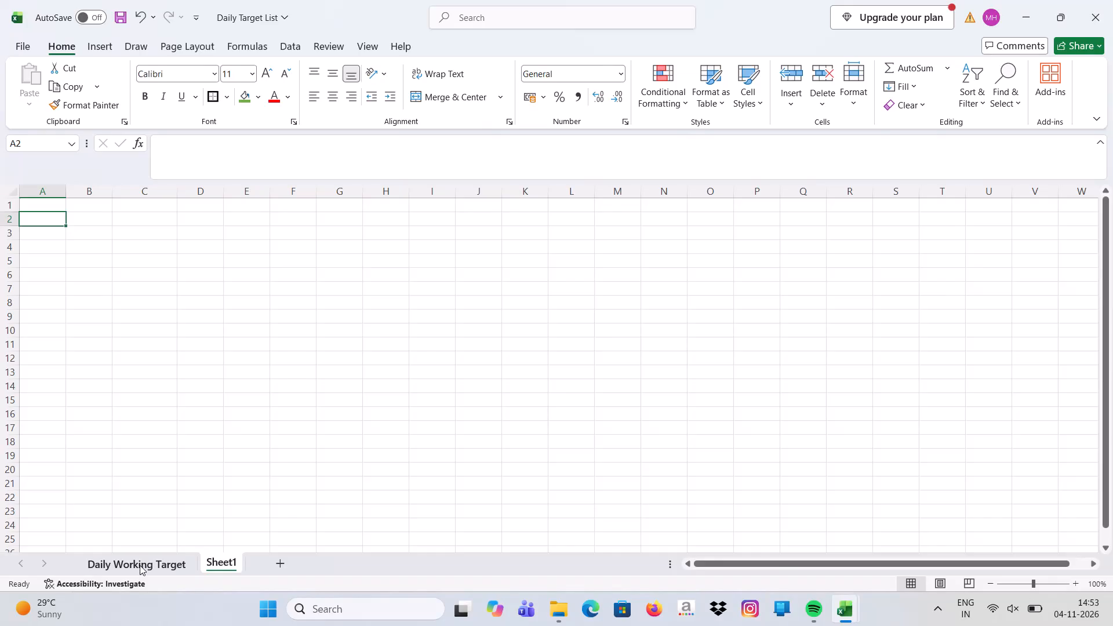
Switch to the Daily Working Target sheet and save the Daily Target List workbook.
left_click(141, 566)
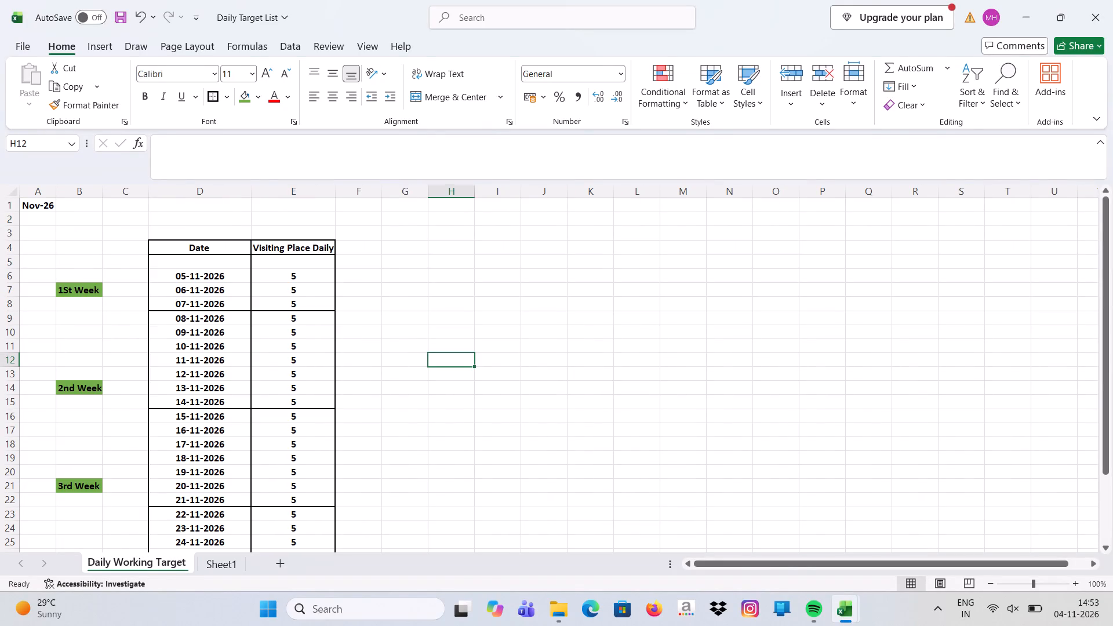
left_click(349, 263)
left_click(413, 281)
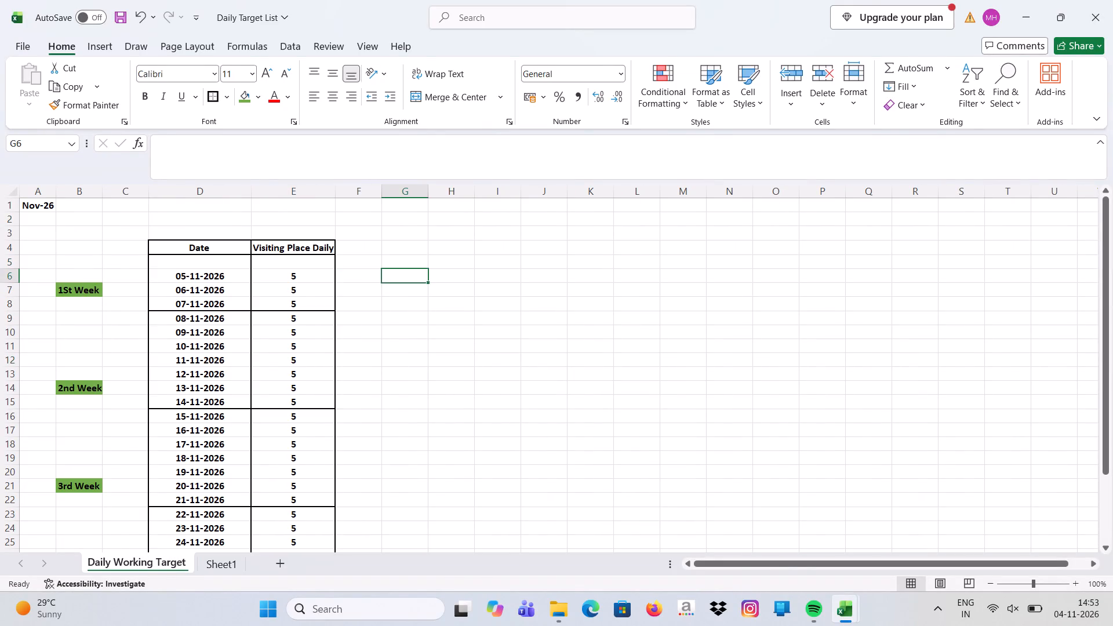
left_click(383, 353)
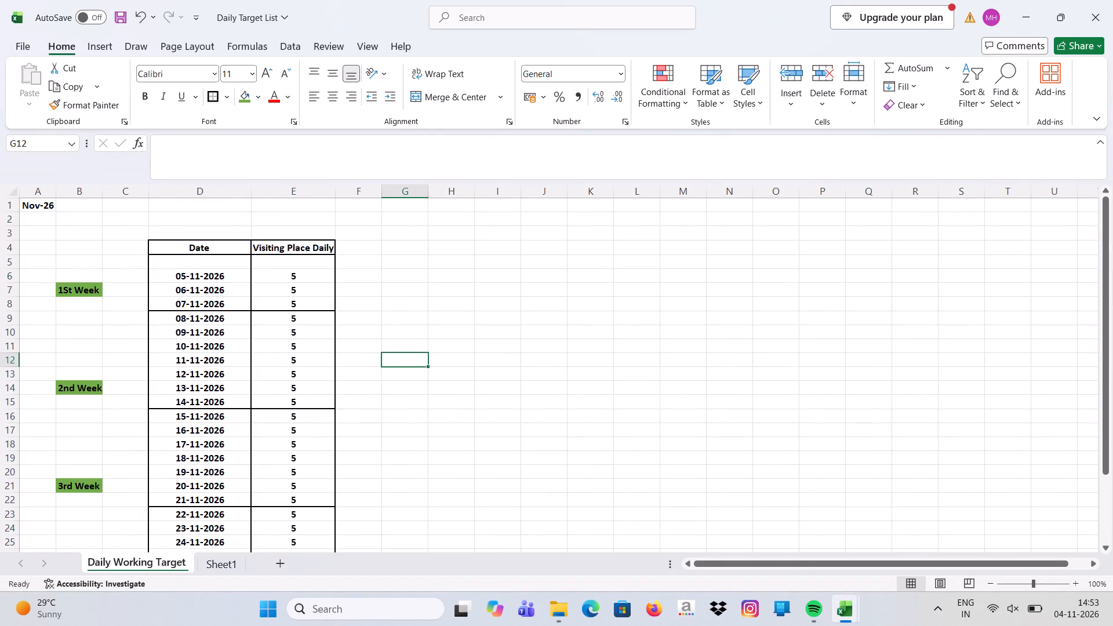
key("ctrl+s")
key("ctrl+s")
key("ctrl+s")
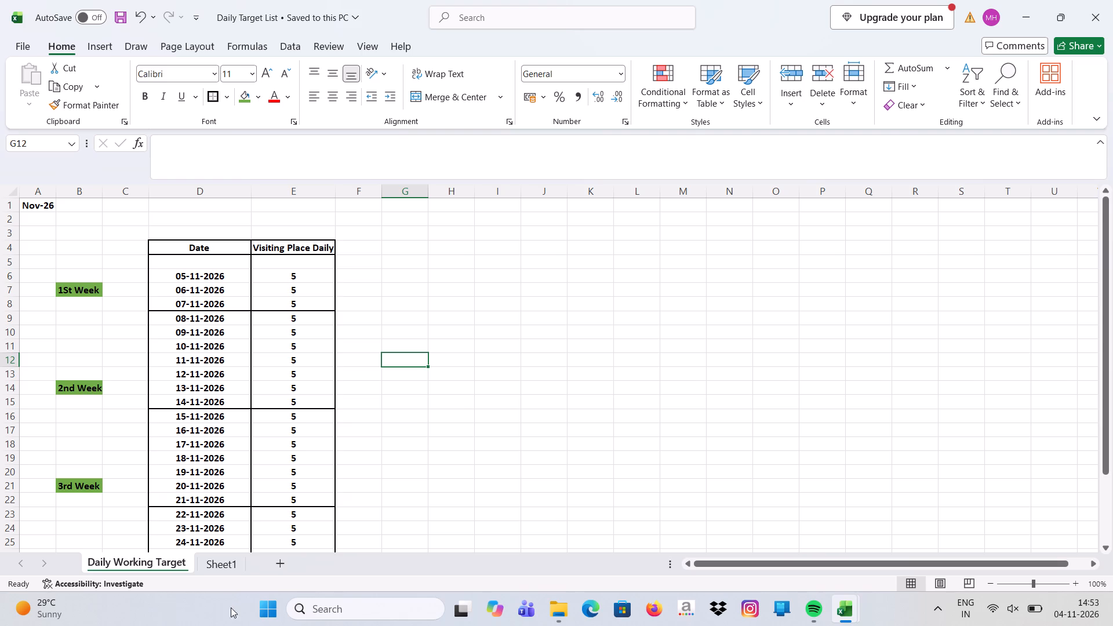
Check Sheet1, return to the Daily Working Target sheet, and close the Daily Target List workbook.
left_click(213, 562)
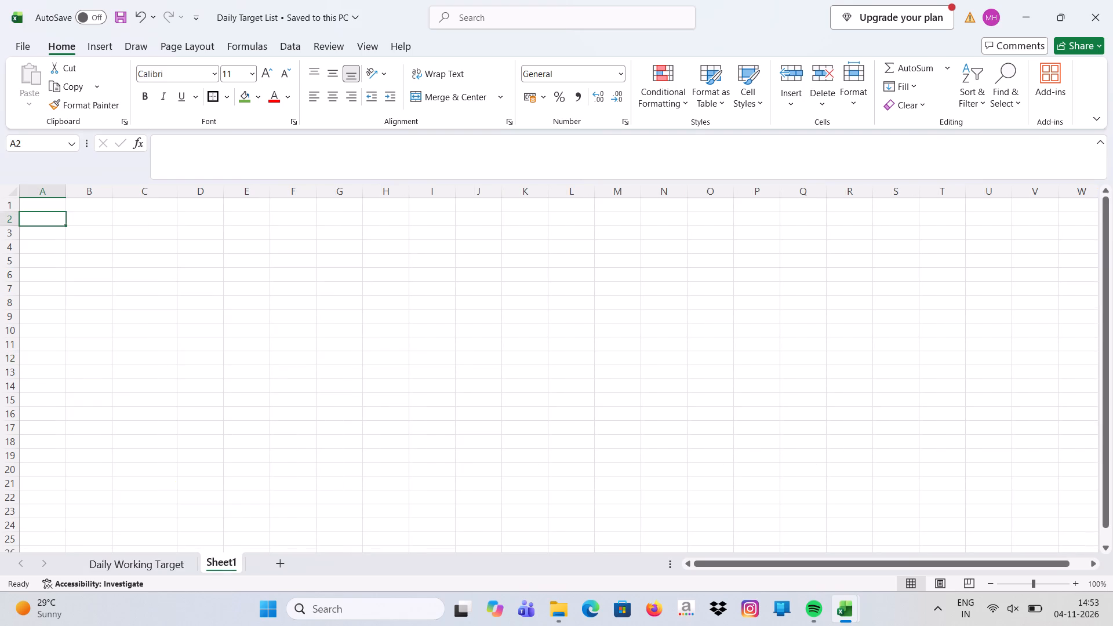
left_click(147, 573)
left_click(419, 260)
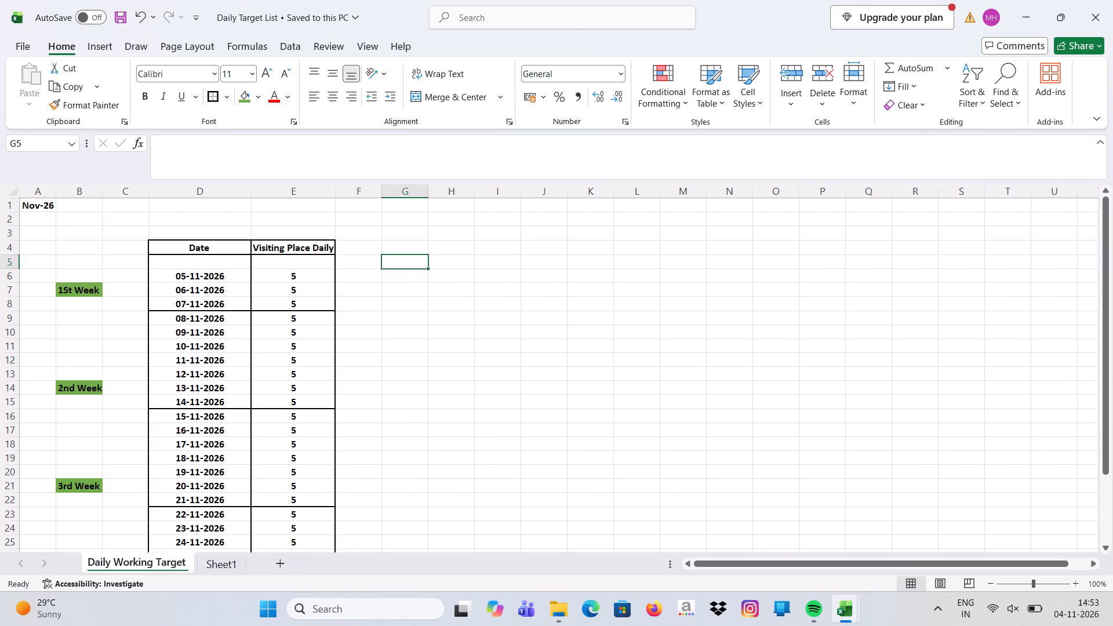
left_click(1084, 10)
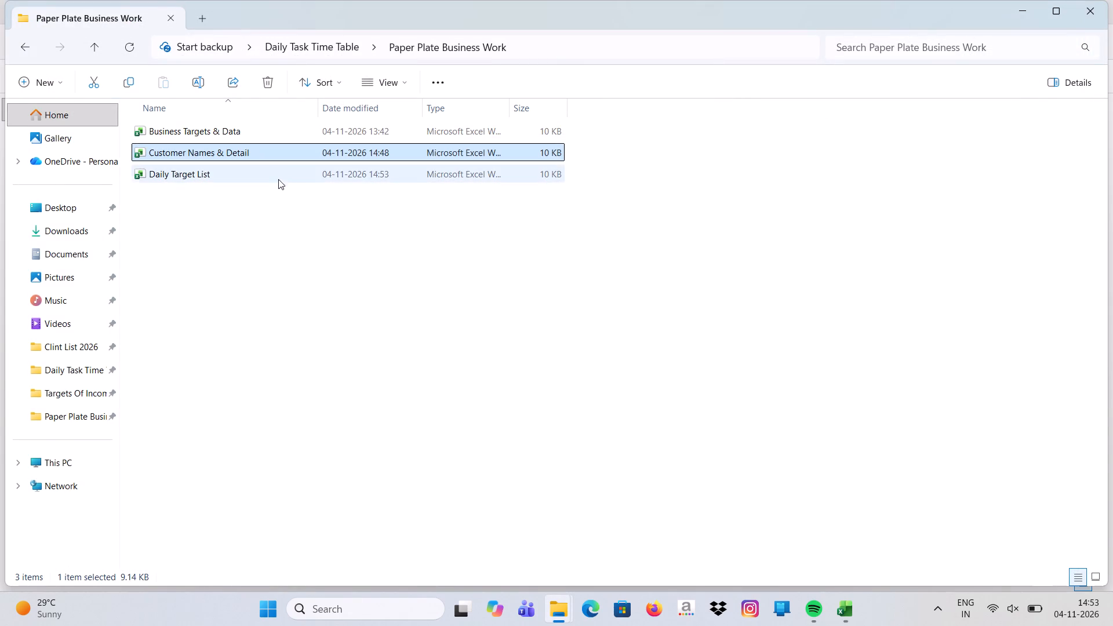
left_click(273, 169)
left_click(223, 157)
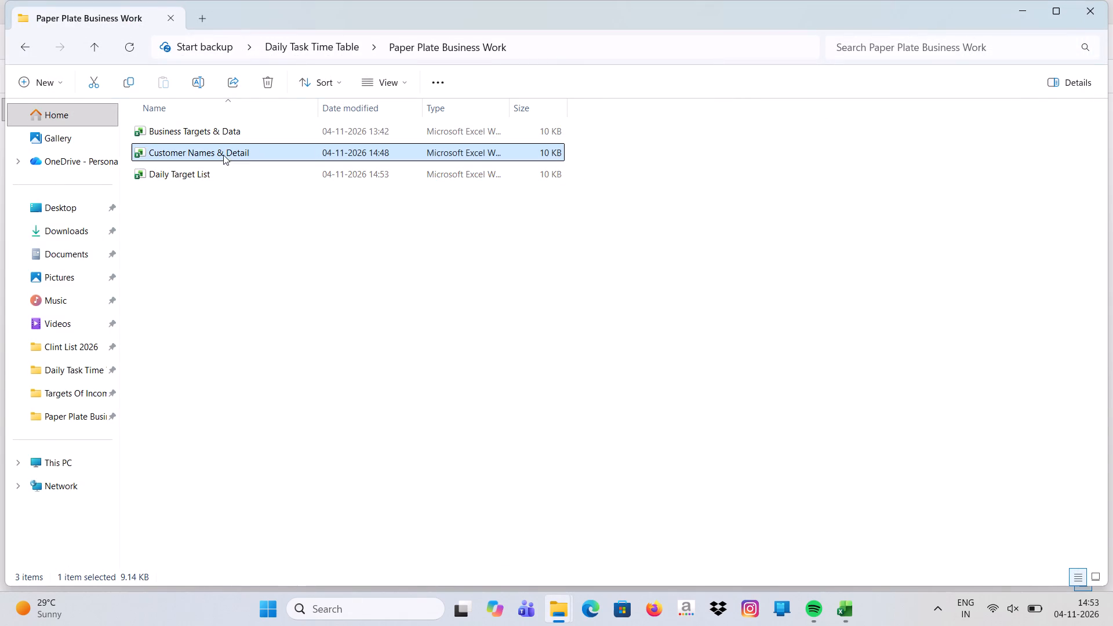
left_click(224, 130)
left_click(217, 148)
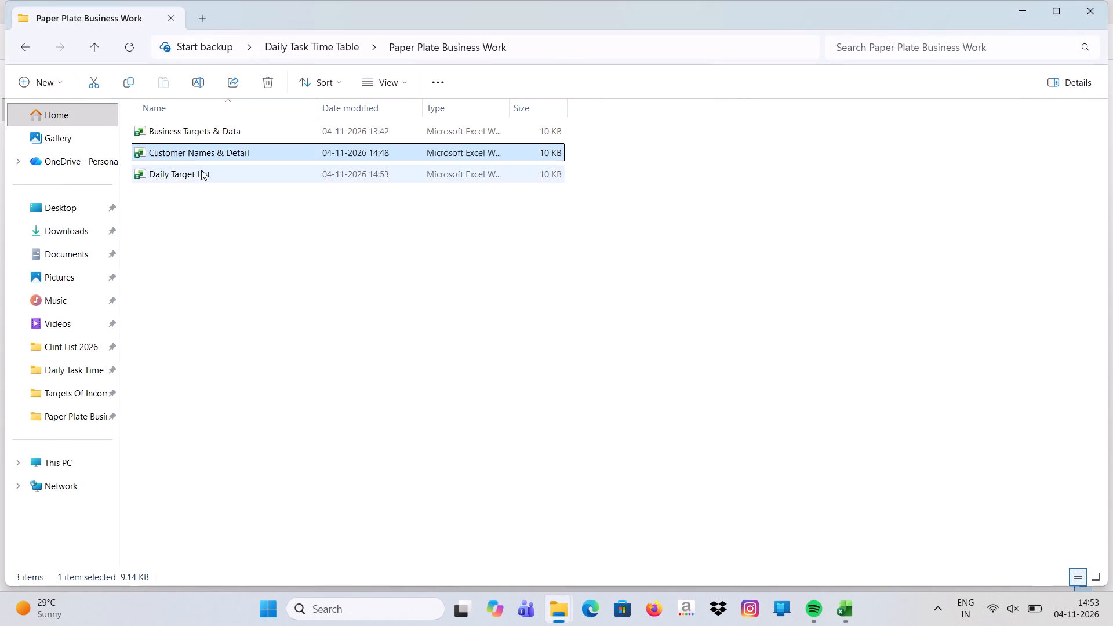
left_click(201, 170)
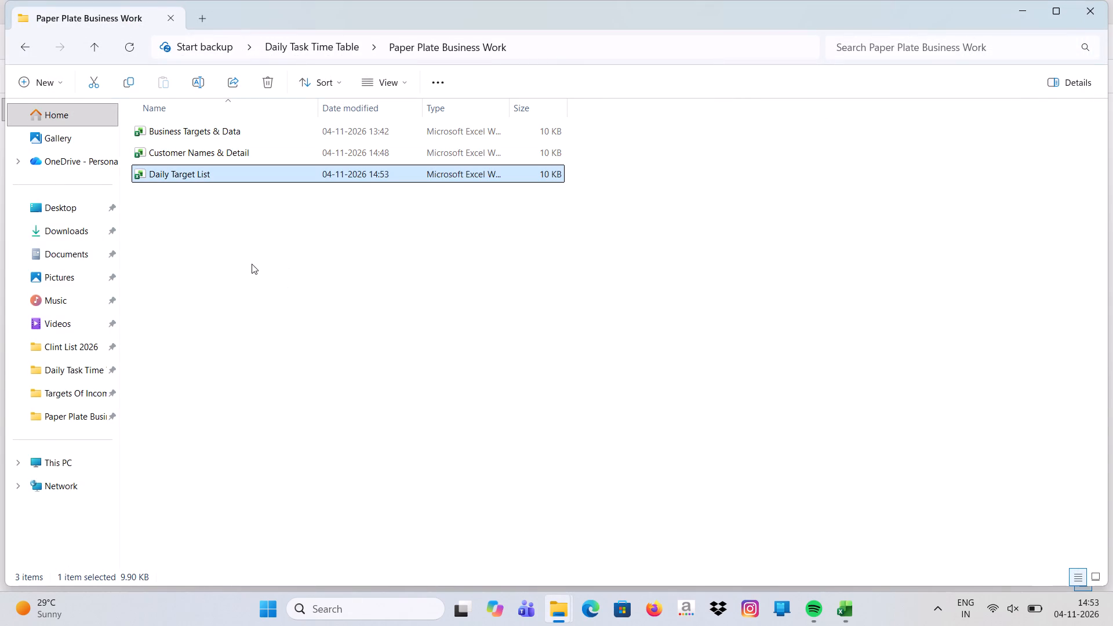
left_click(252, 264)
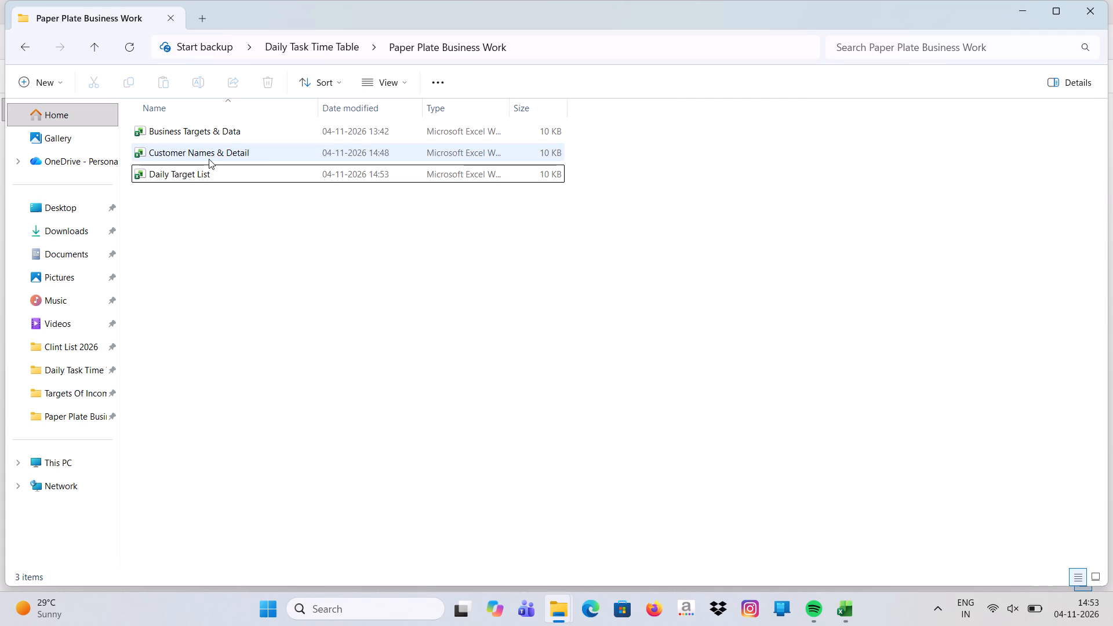
Go back to the Daily Task Time Table folder in File Explorer.
key("alt+Left")
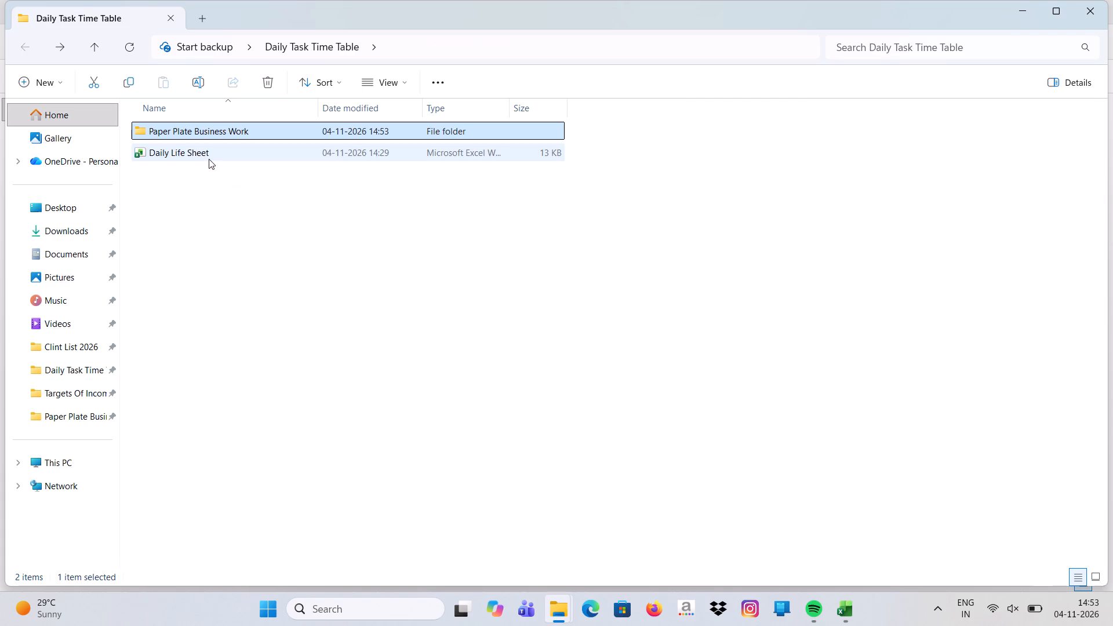